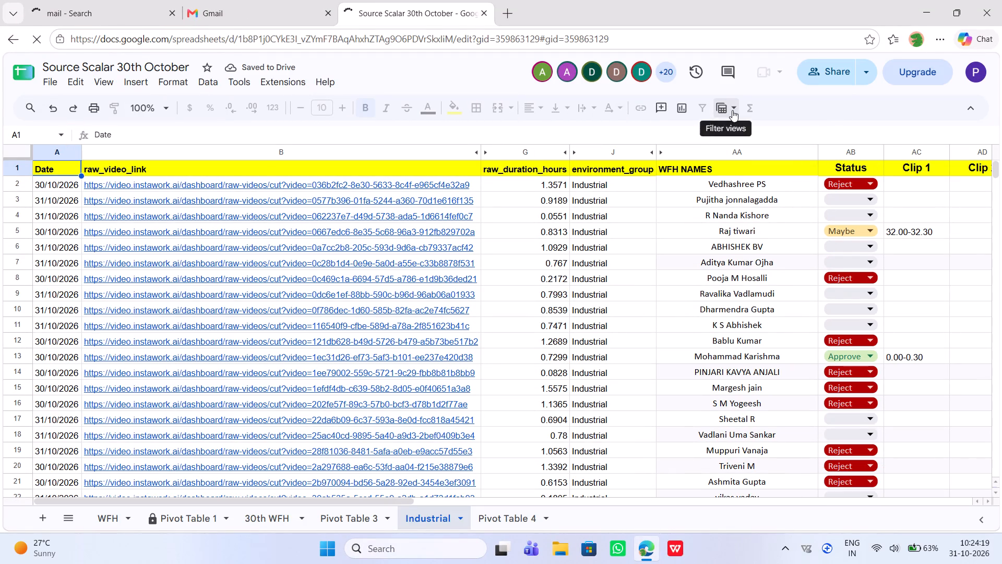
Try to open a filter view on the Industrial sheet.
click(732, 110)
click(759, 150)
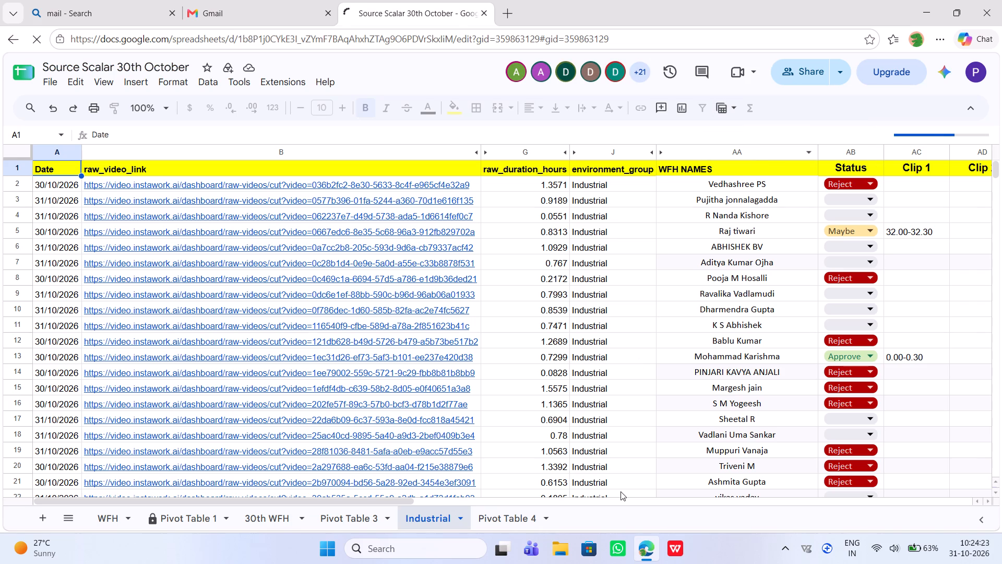
Minimize the browser window and launch the Kuru app from the desktop.
click(934, 23)
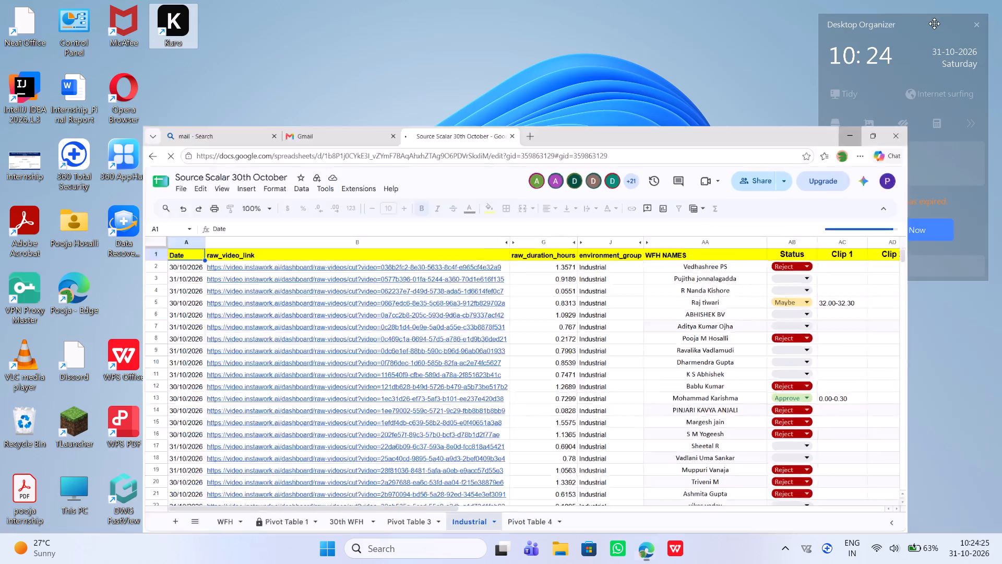
double_click(182, 24)
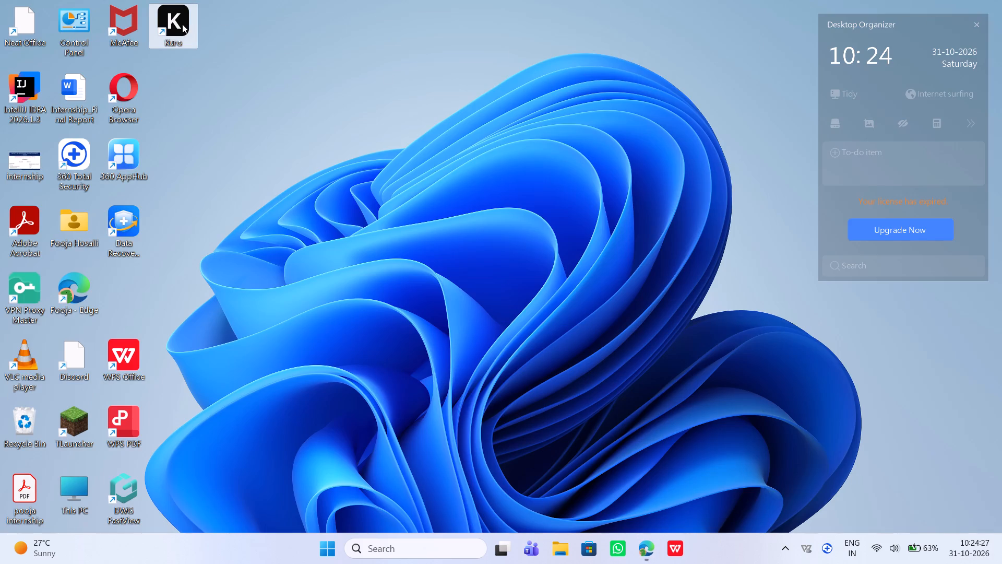
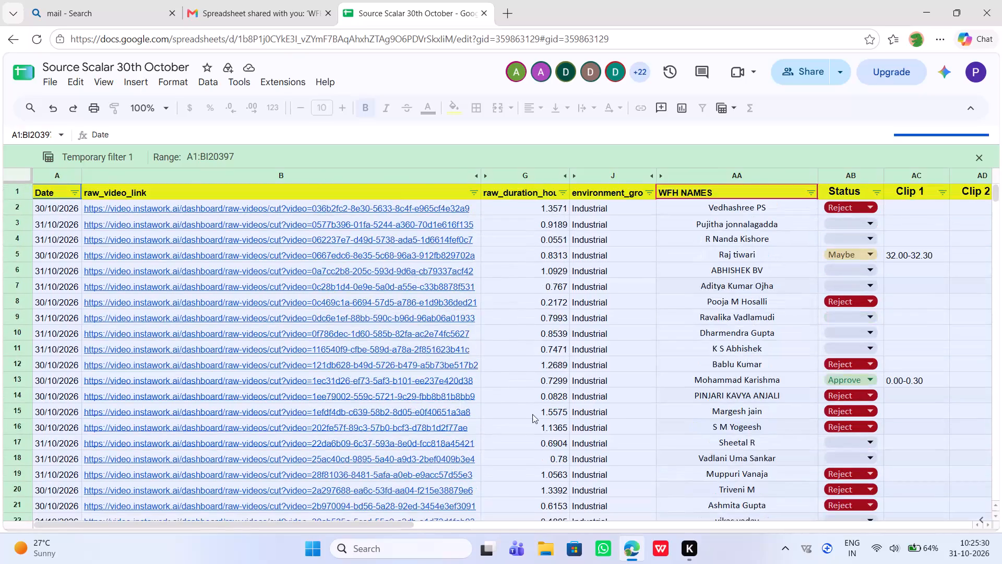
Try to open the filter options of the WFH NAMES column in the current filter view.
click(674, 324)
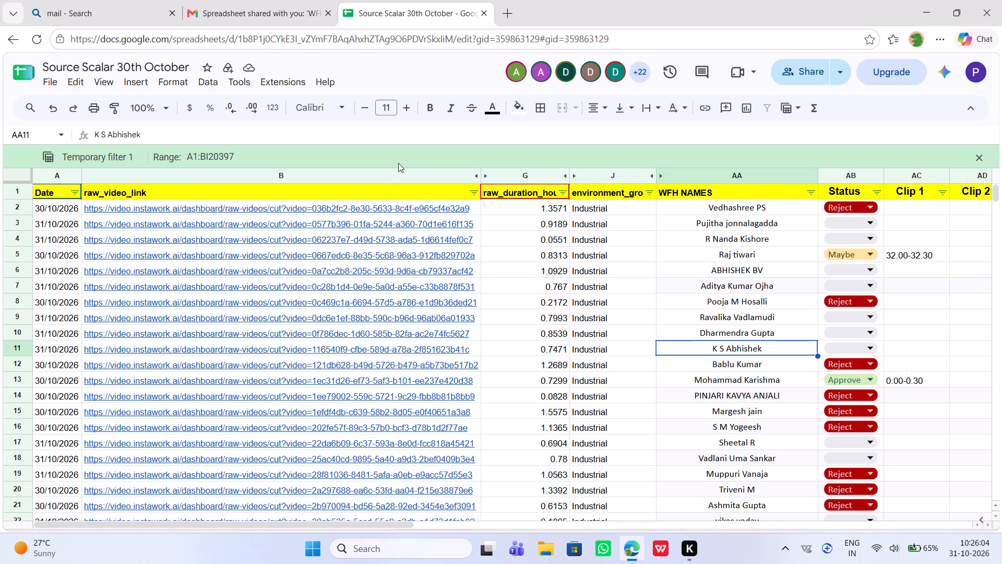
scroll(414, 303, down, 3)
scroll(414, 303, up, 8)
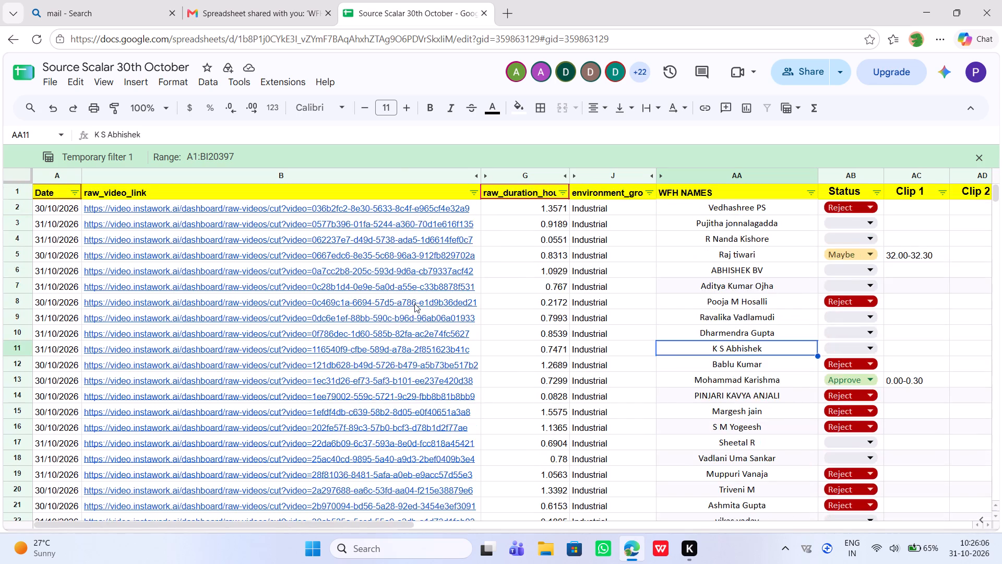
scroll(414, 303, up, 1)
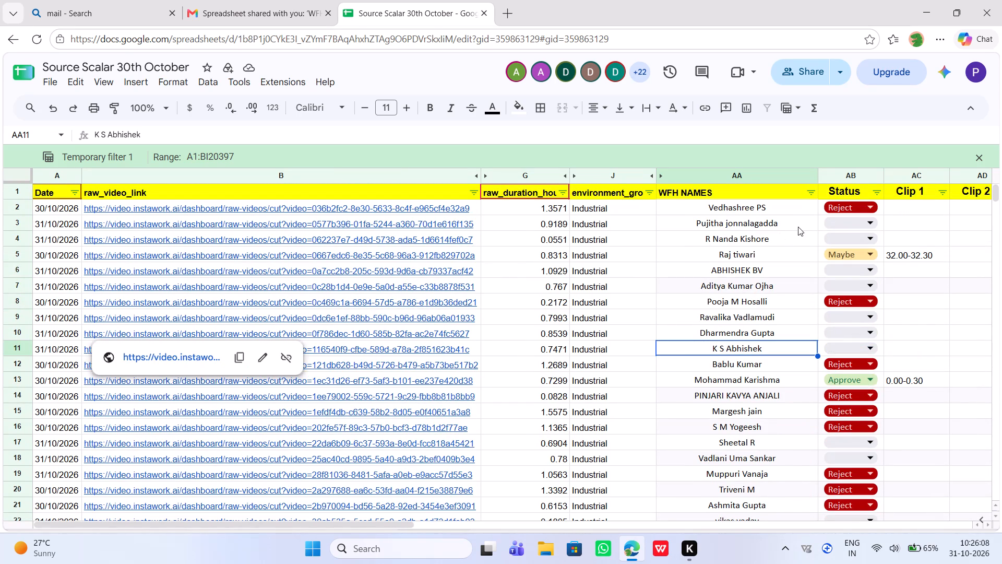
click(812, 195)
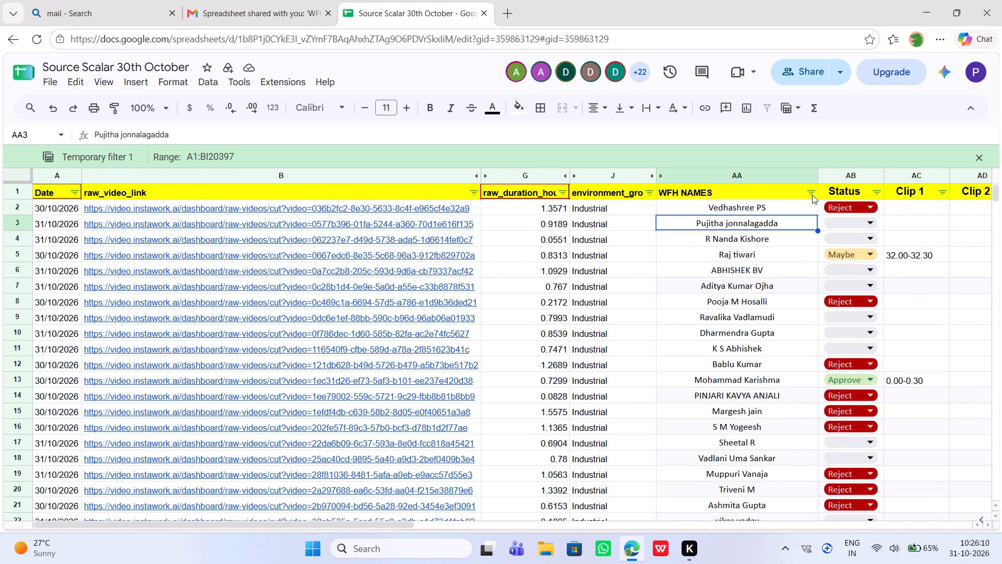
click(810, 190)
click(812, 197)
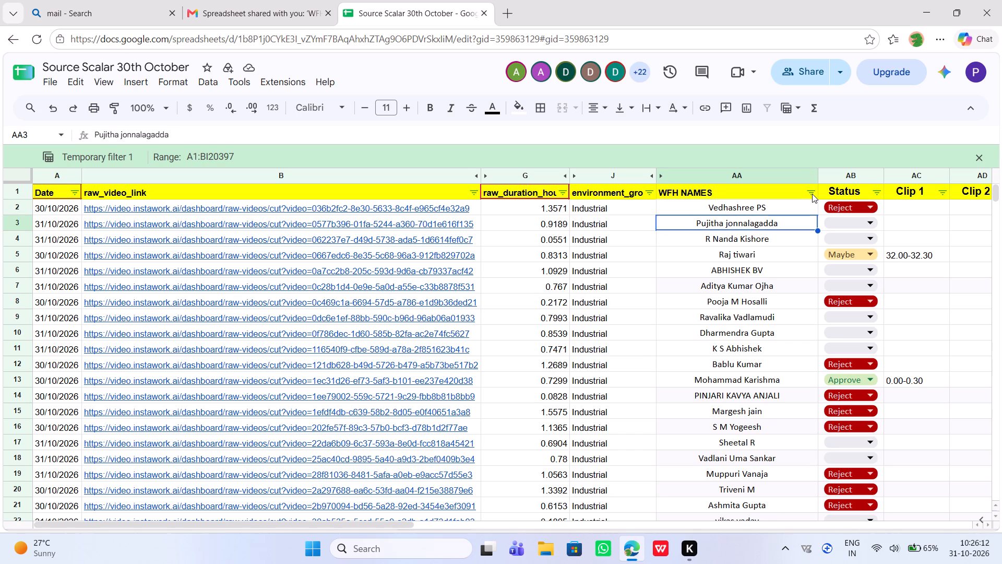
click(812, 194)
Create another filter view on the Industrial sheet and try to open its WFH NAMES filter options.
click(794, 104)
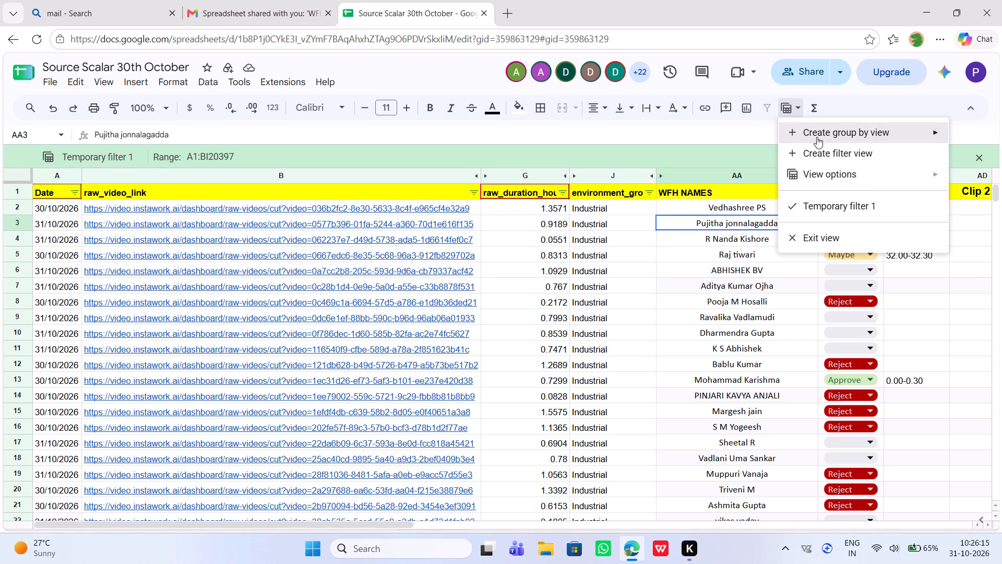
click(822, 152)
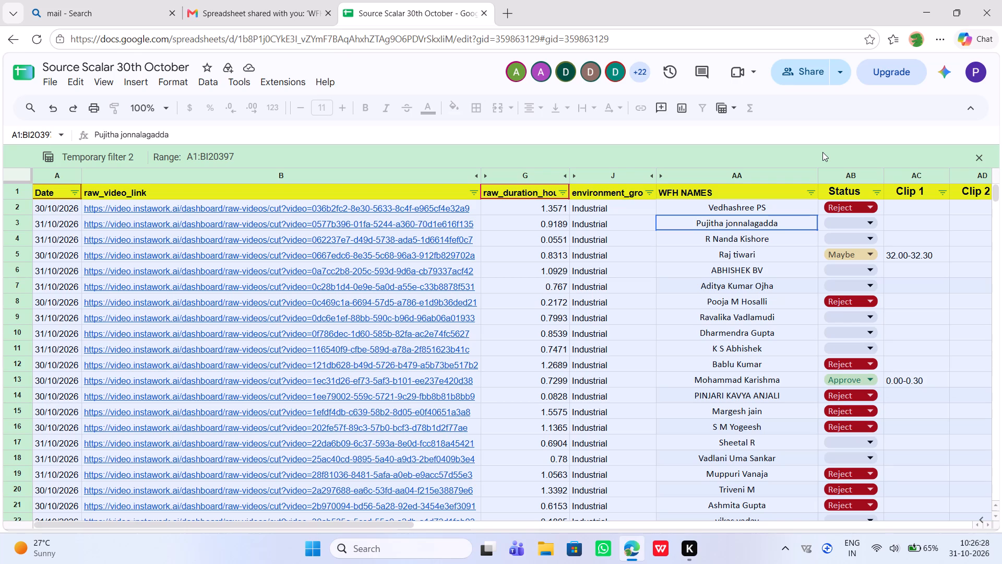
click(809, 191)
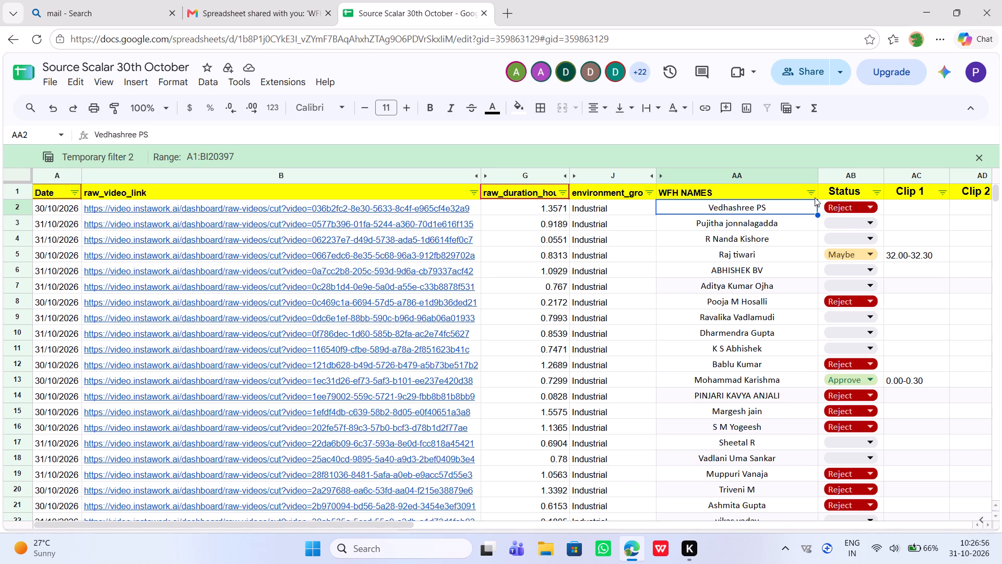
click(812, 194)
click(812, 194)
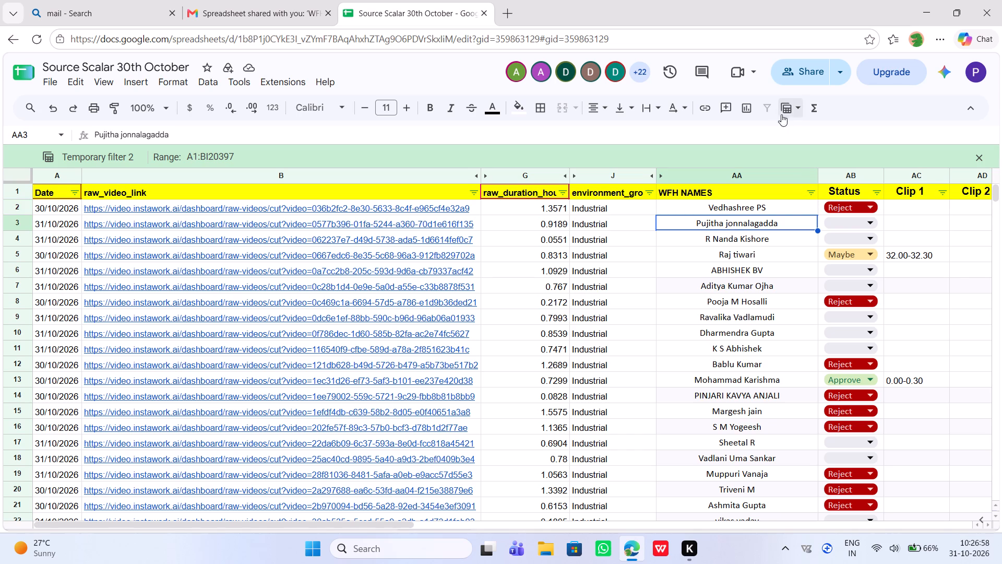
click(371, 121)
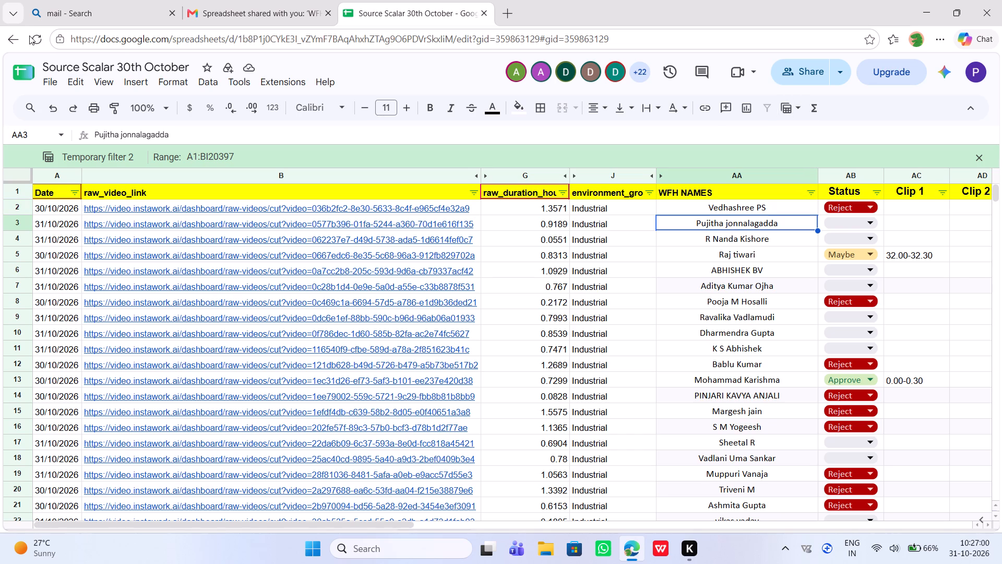
Reload the spreadsheet and create a new filter view on the Industrial sheet.
click(31, 37)
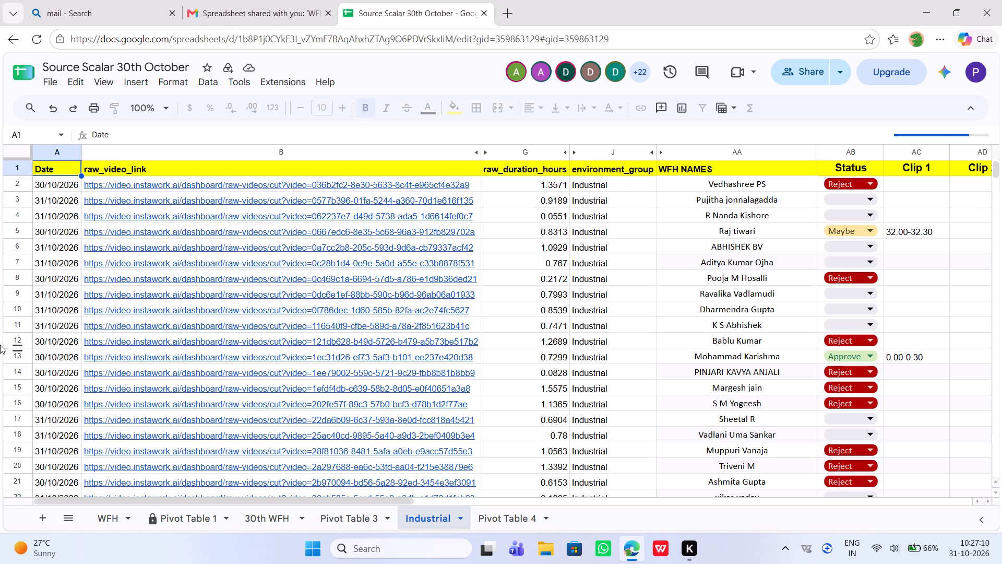
click(737, 109)
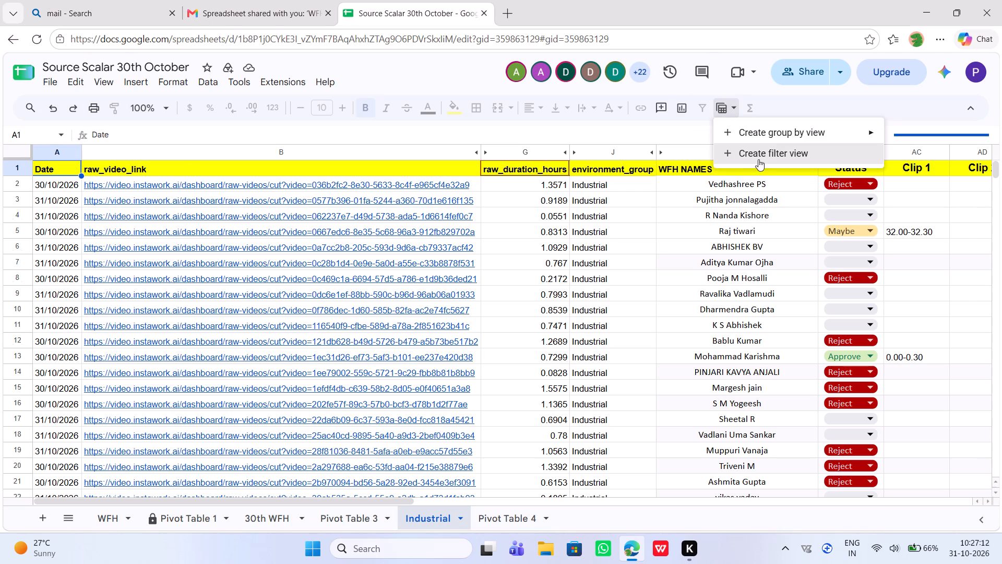
click(759, 155)
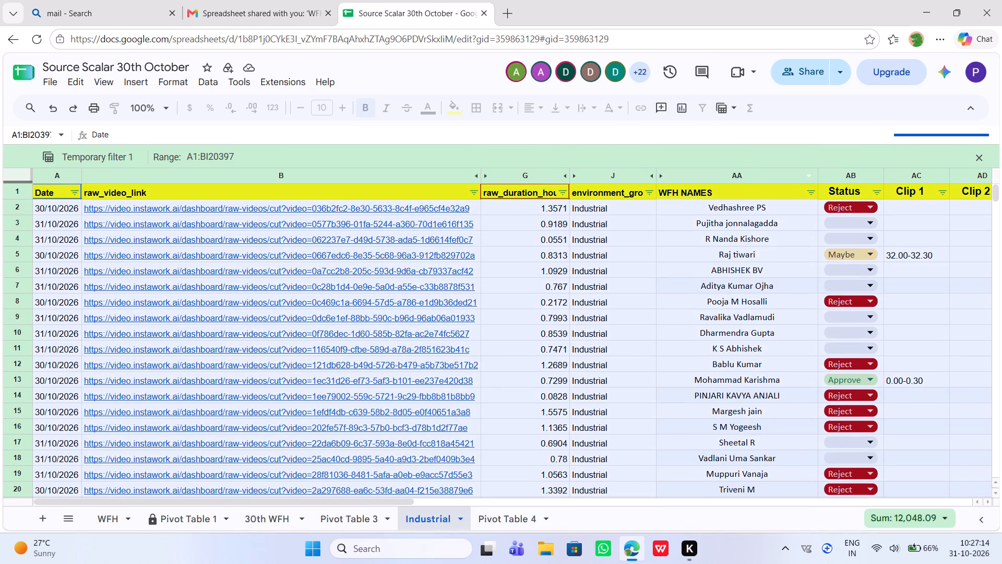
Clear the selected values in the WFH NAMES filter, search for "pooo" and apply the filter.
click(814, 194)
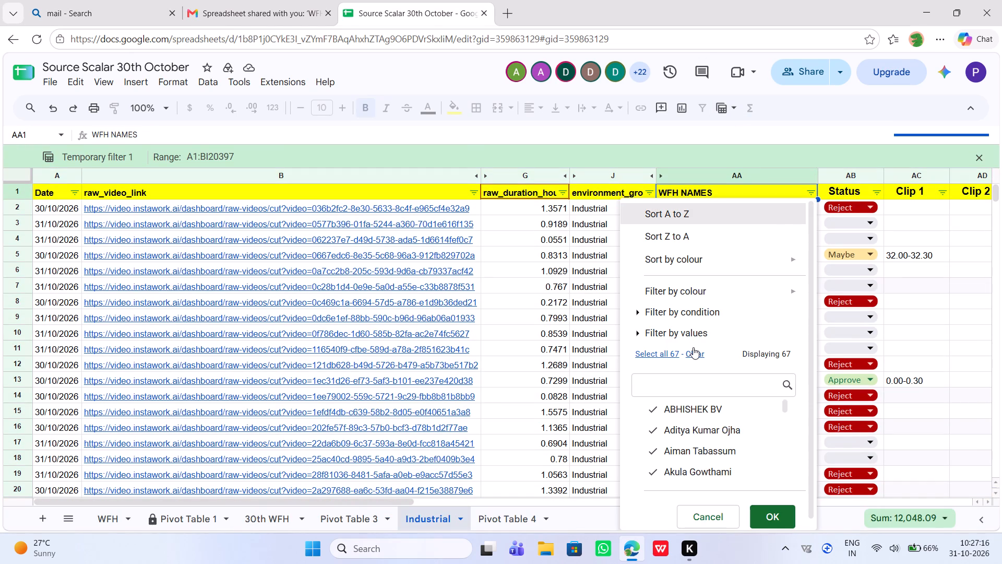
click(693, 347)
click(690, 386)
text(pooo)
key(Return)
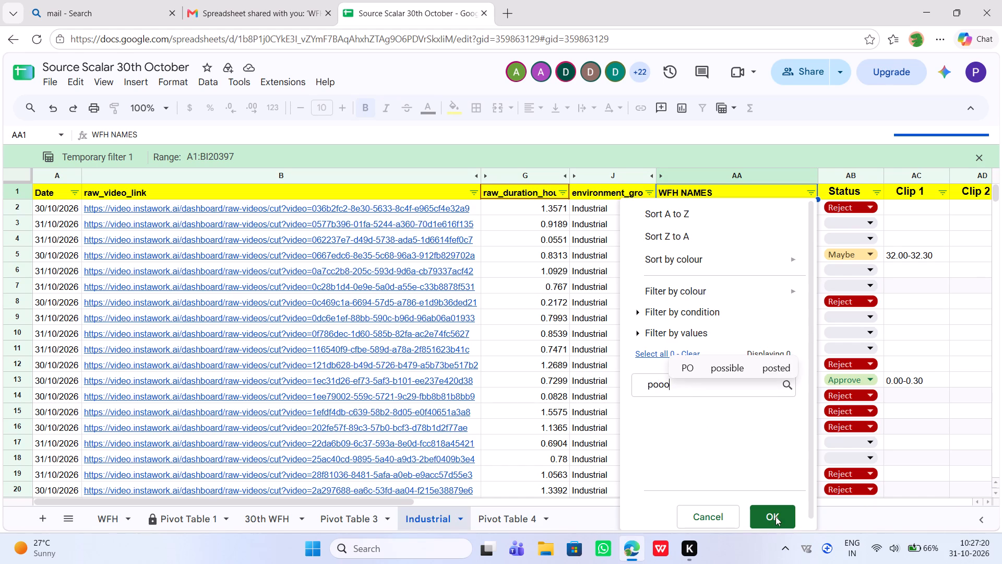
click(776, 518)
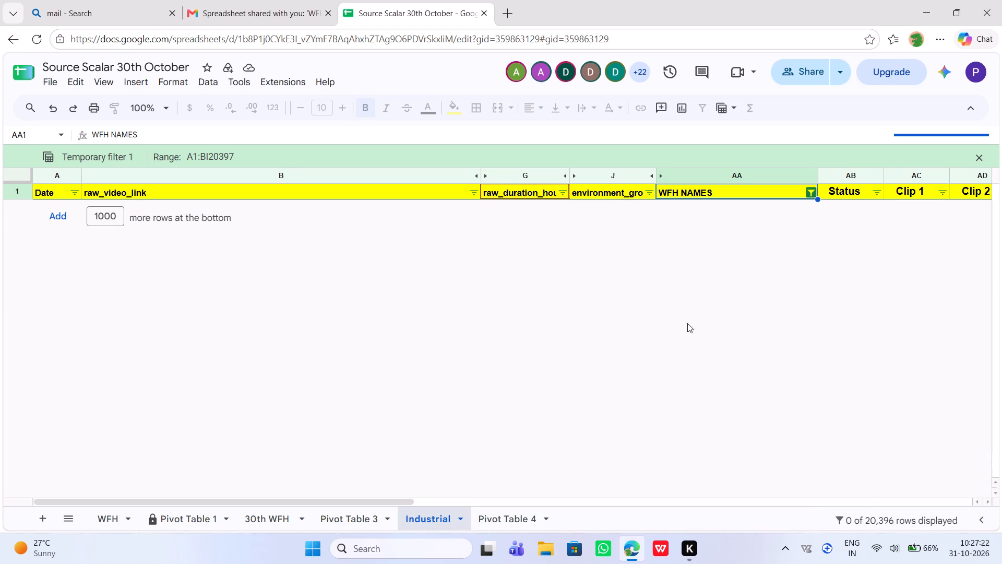
Filter the WFH NAMES column to the reviewer name matching the search "poo", with all other names cleared.
scroll(675, 301, up, 6)
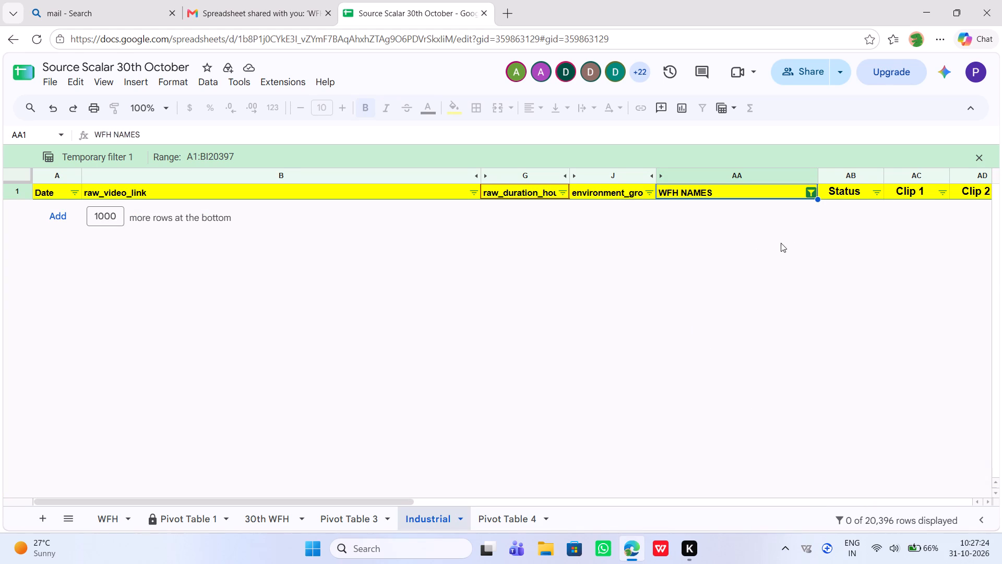
click(812, 191)
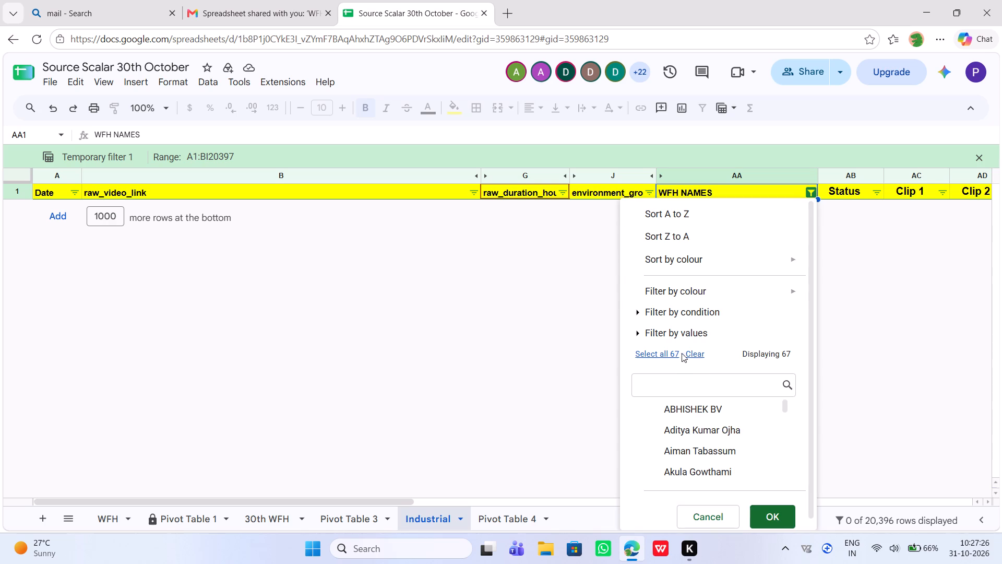
click(691, 352)
click(681, 379)
text(poo)
key(Return)
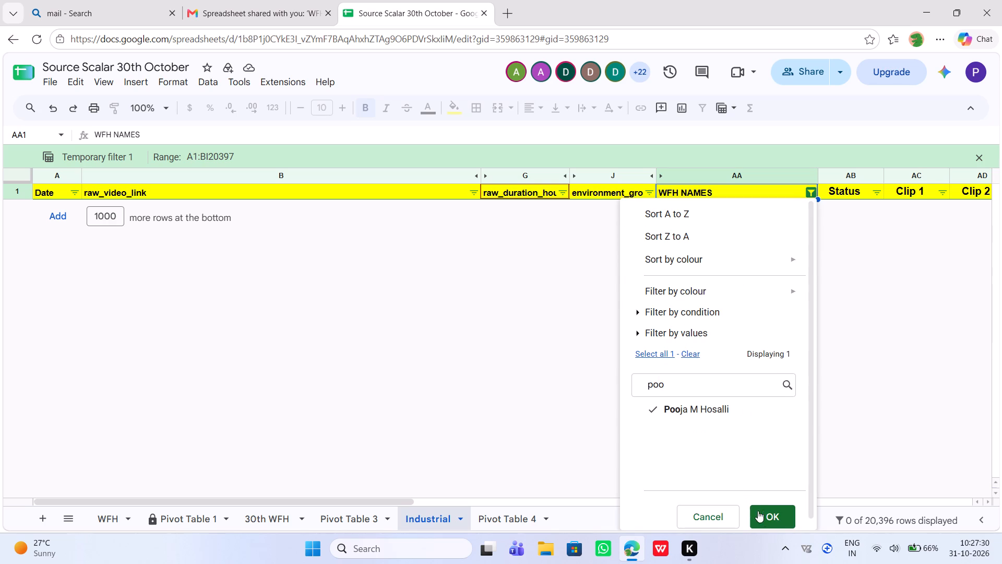
click(764, 515)
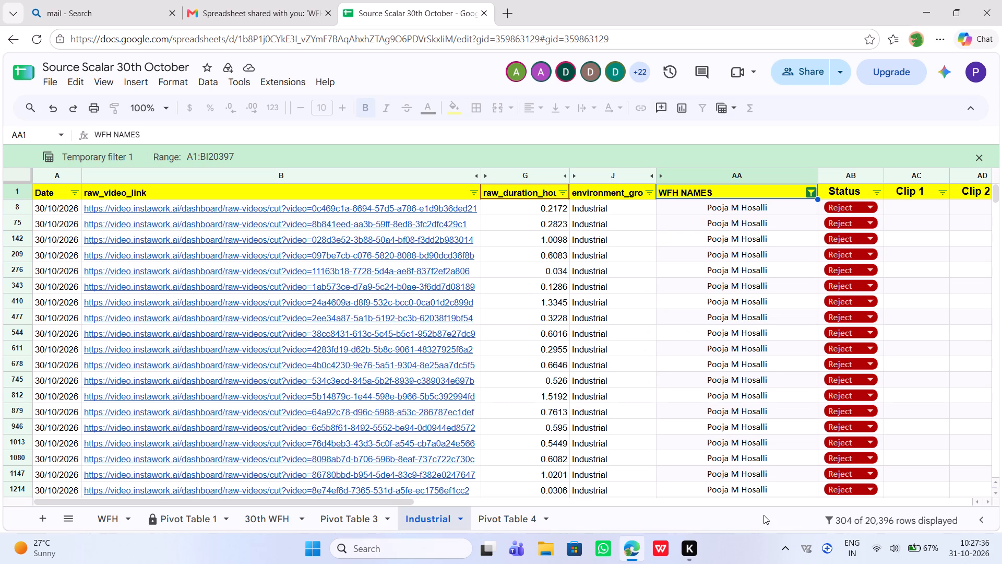
Examine the filtered reviewer's rows, checking the Status and clip columns for videos still without a status.
scroll(953, 393, down, 12)
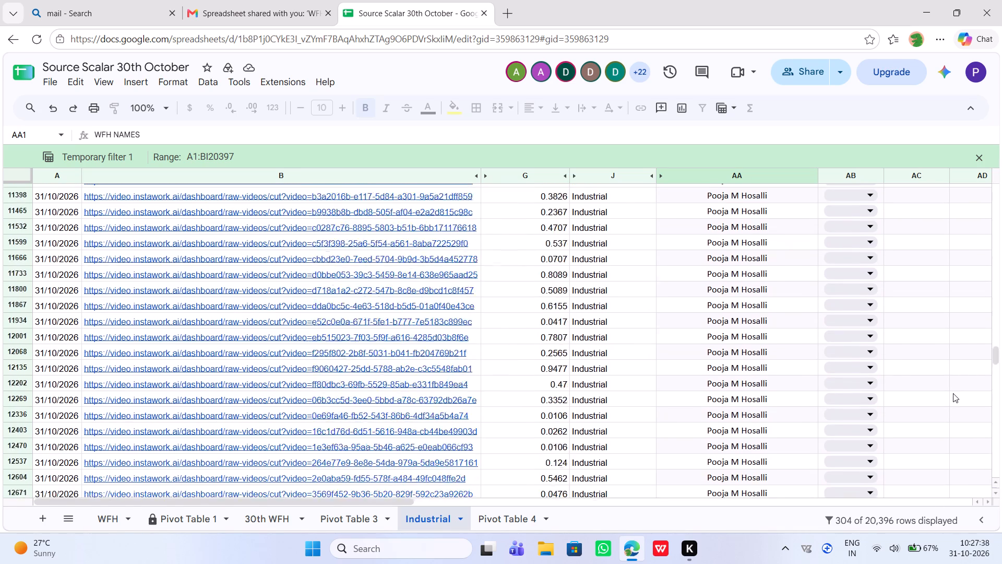
scroll(953, 393, down, 9)
scroll(953, 393, up, 17)
scroll(953, 393, up, 7)
scroll(953, 393, left, 7)
scroll(953, 393, down, 2)
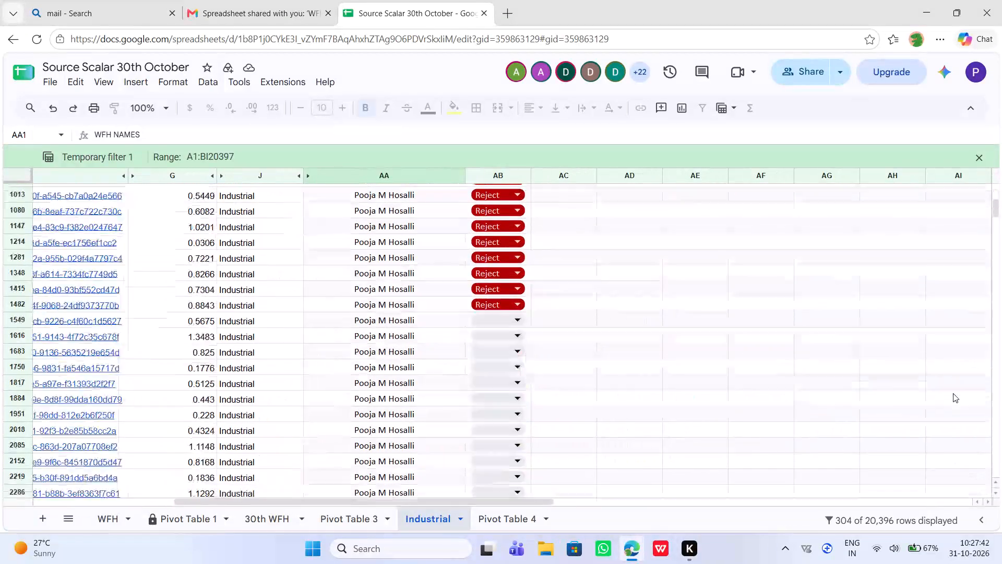
scroll(953, 393, down, 2)
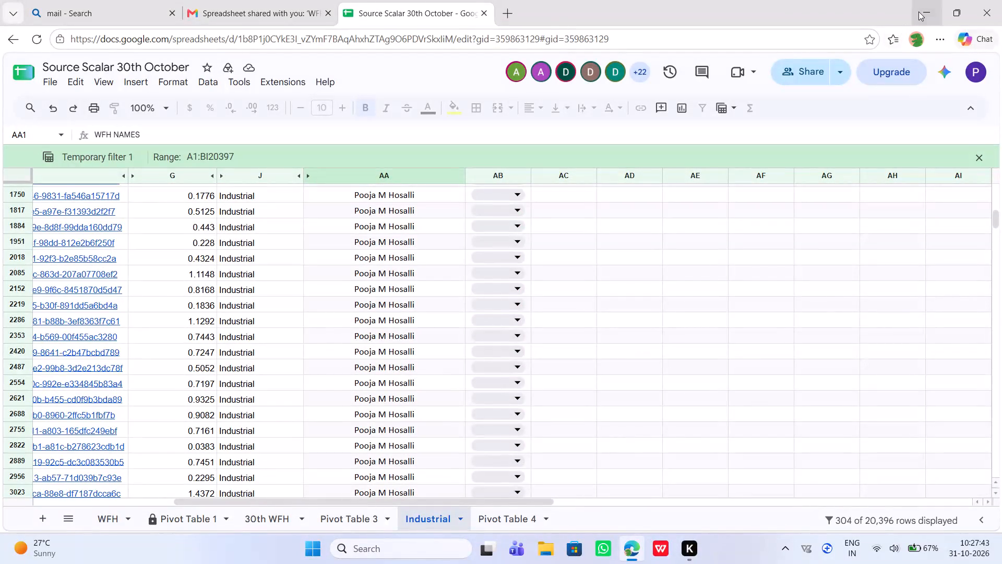
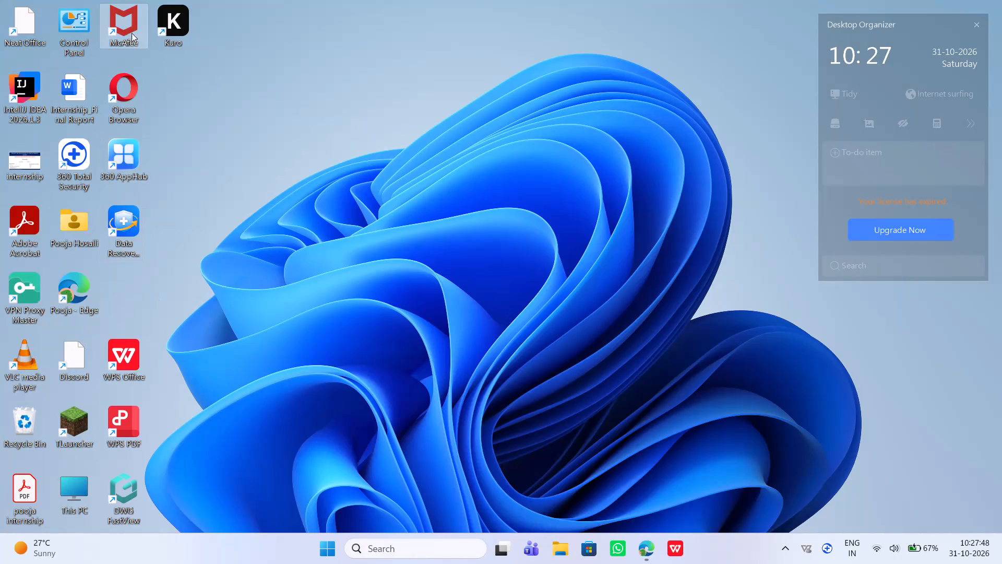
Launch the Kuro application from the desktop.
double_click(166, 34)
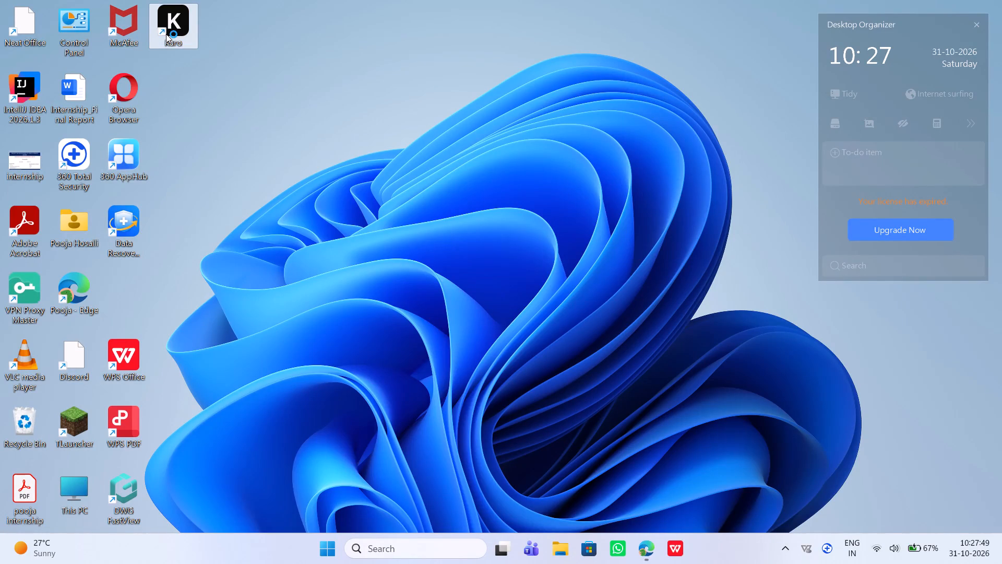
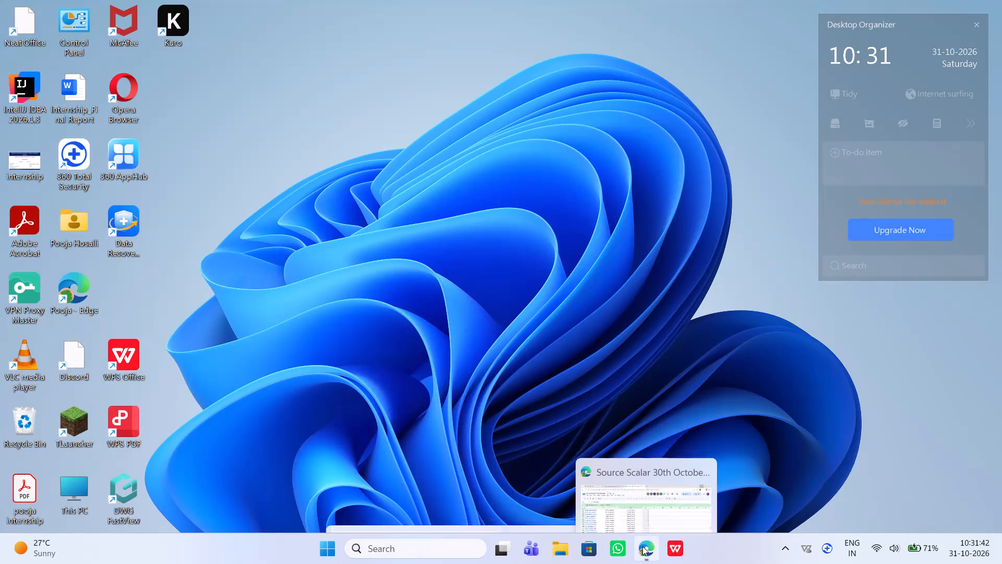
Switch to the Source Scalar 30th October spreadsheet and find where the Industrial rows without a review status begin.
click(642, 546)
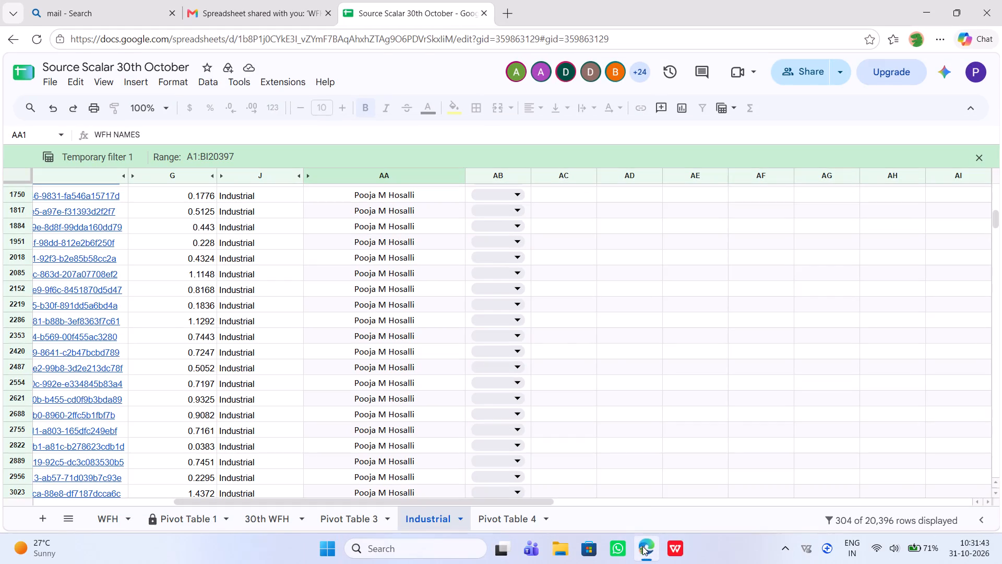
scroll(517, 334, up, 4)
scroll(517, 334, down, 2)
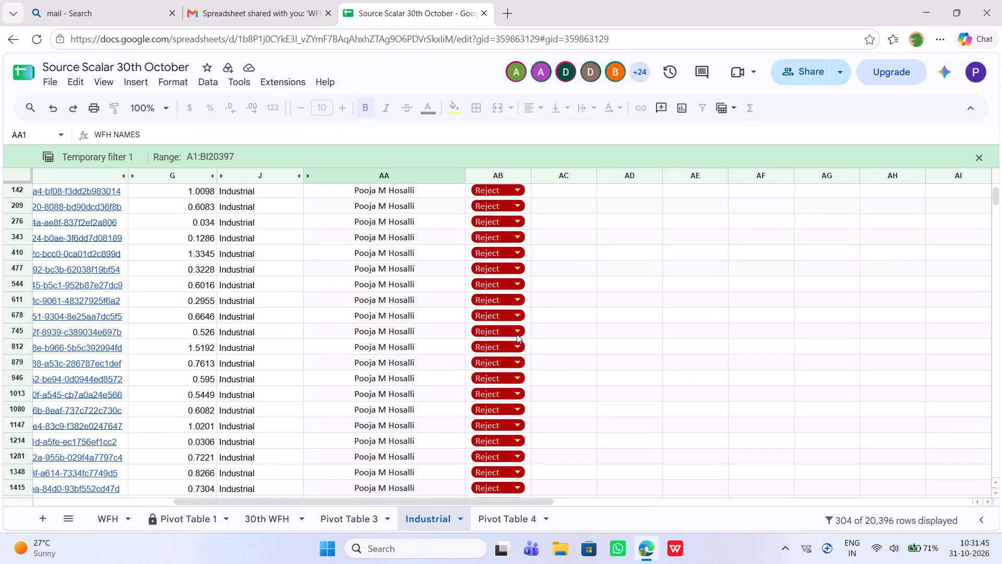
scroll(517, 334, down, 2)
scroll(600, 380, down, 4)
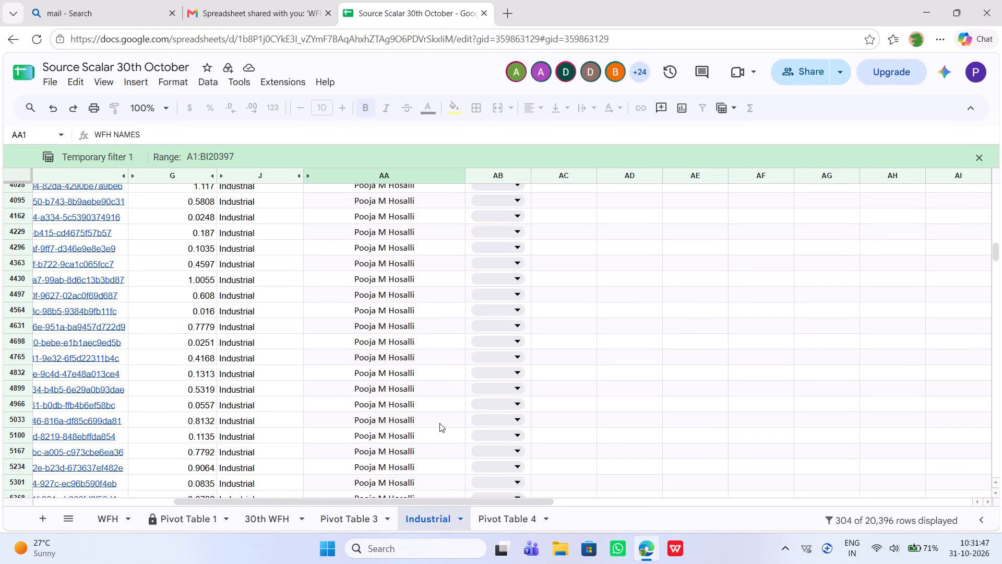
scroll(439, 423, up, 6)
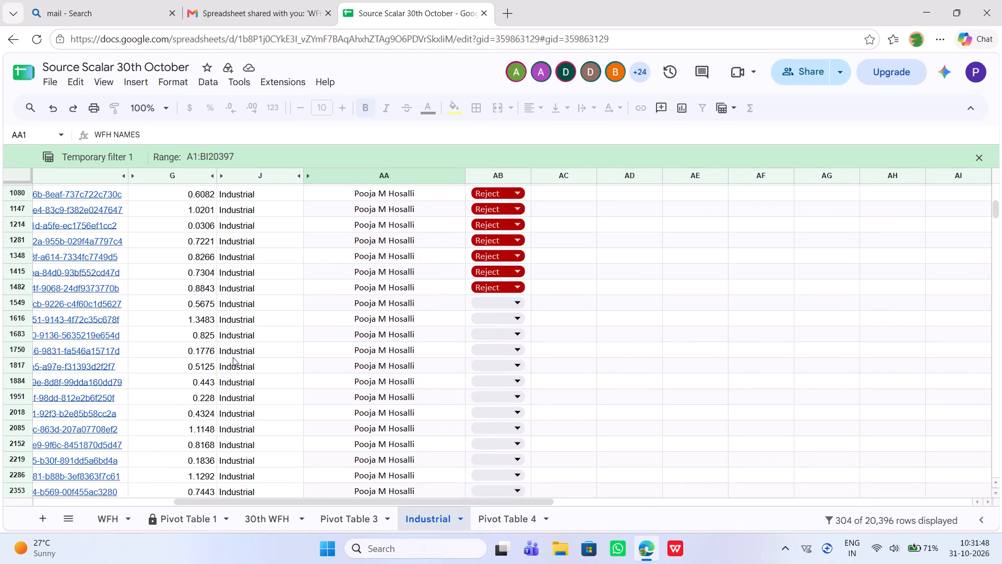
Select the column G values of the rows without a status, from row 1549 to row 2353, to sum them.
click(171, 302)
drag(171, 302, 172, 339)
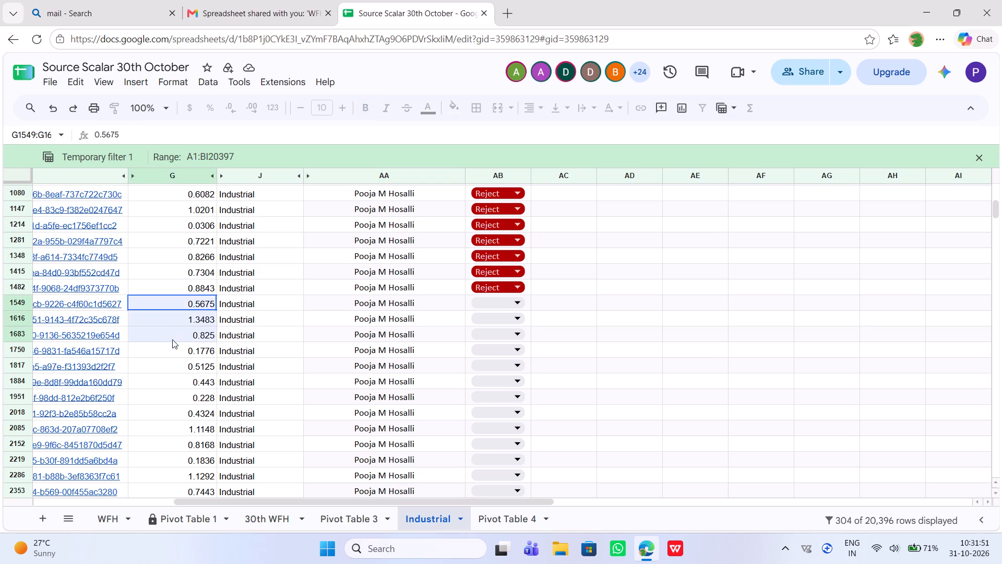
drag(172, 339, 185, 500)
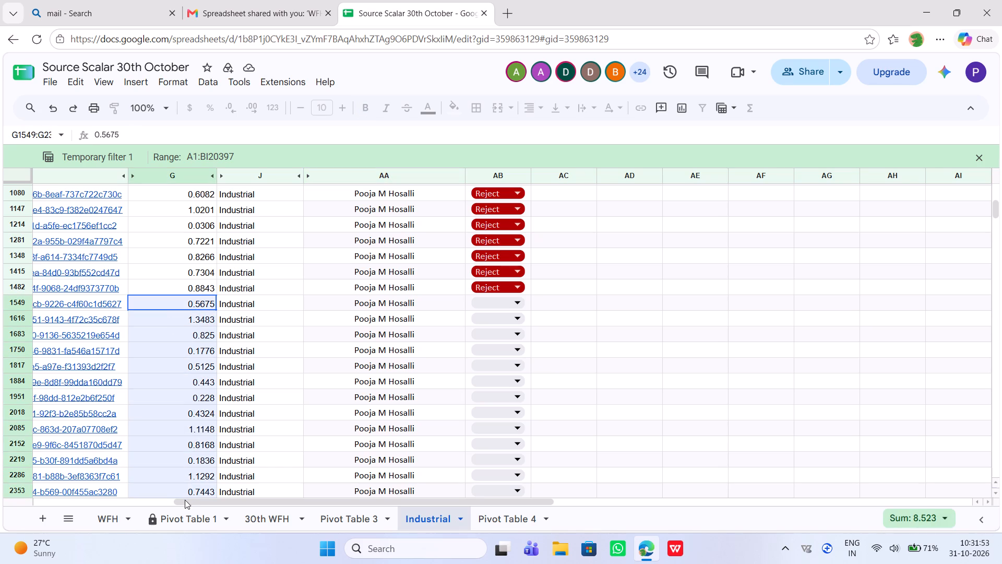
drag(185, 500, 184, 498)
drag(184, 498, 182, 512)
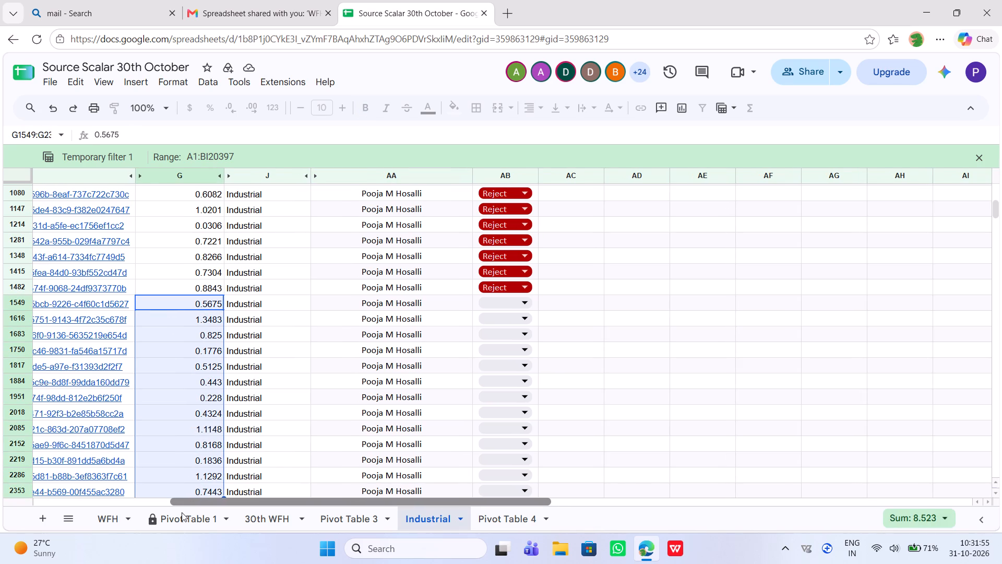
drag(182, 512, 165, 521)
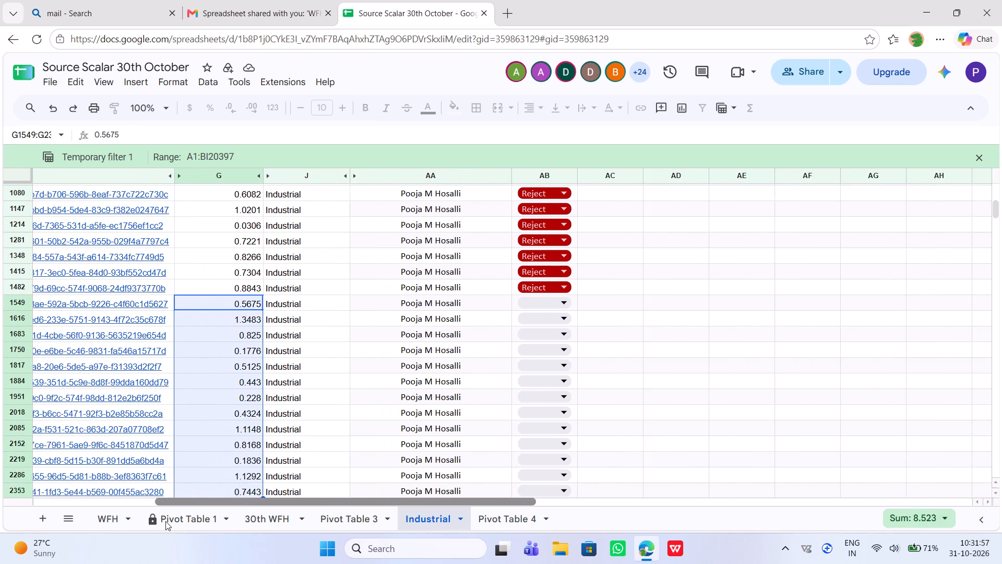
drag(165, 521, 181, 481)
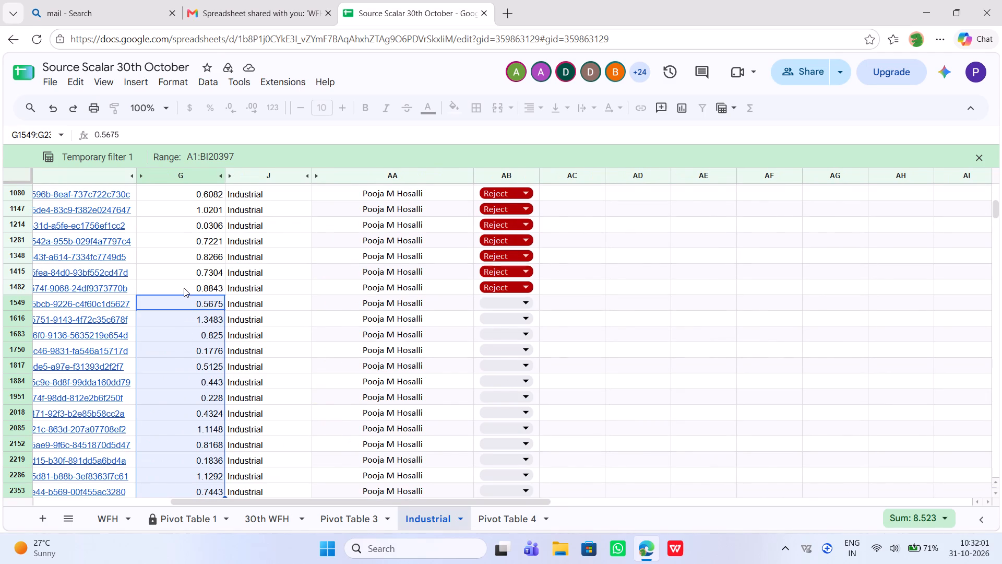
Check the sums of the column G values from row 1549 to row 10996 and from row 10996 to row 14212.
click(173, 302)
drag(173, 302, 173, 318)
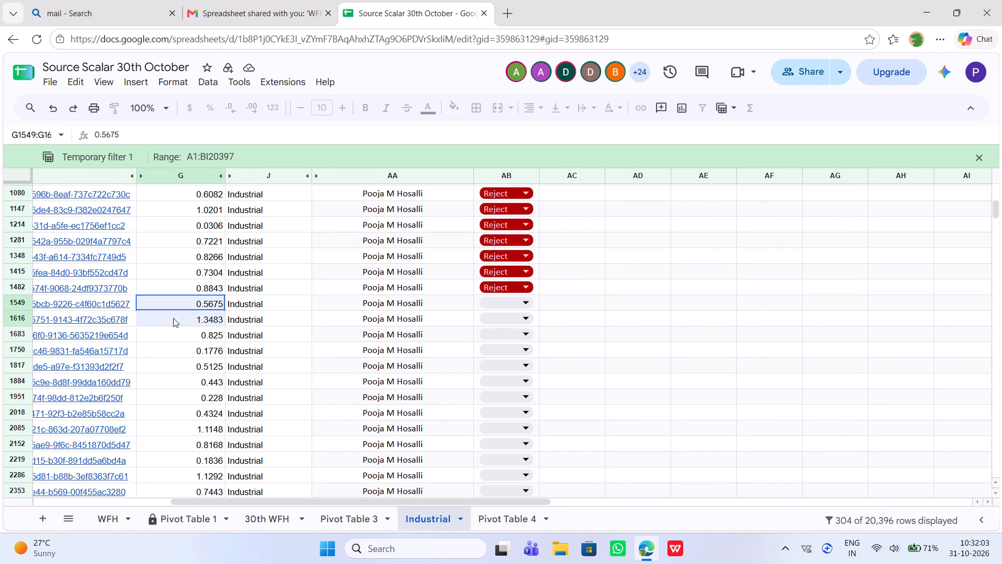
drag(173, 318, 162, 500)
click(162, 500)
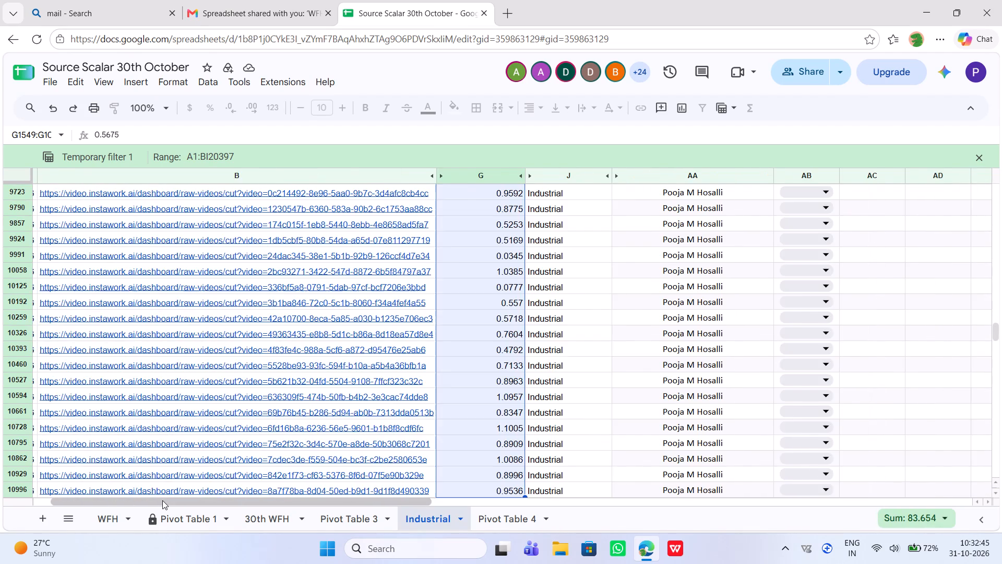
scroll(513, 480, left, 3)
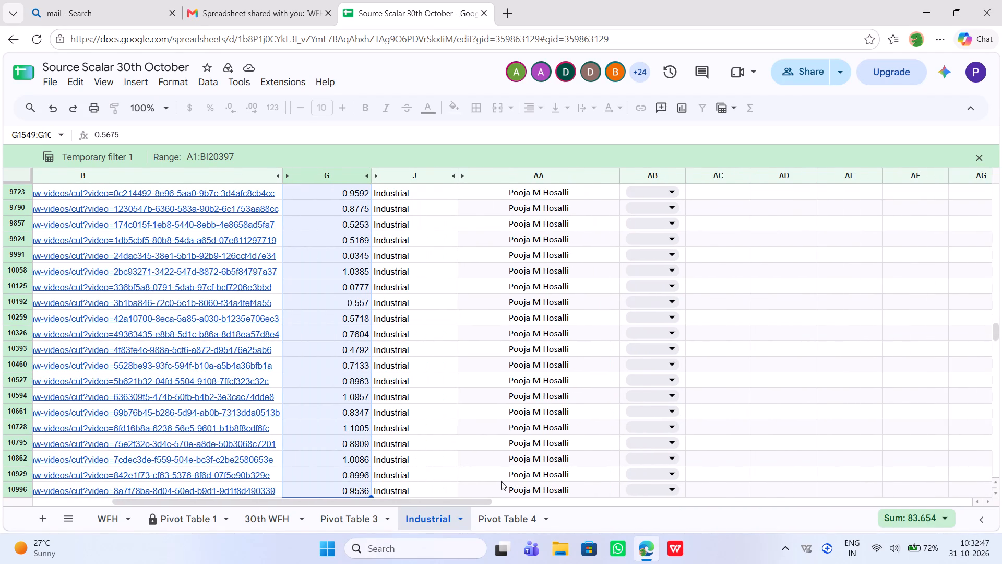
drag(318, 485, 318, 510)
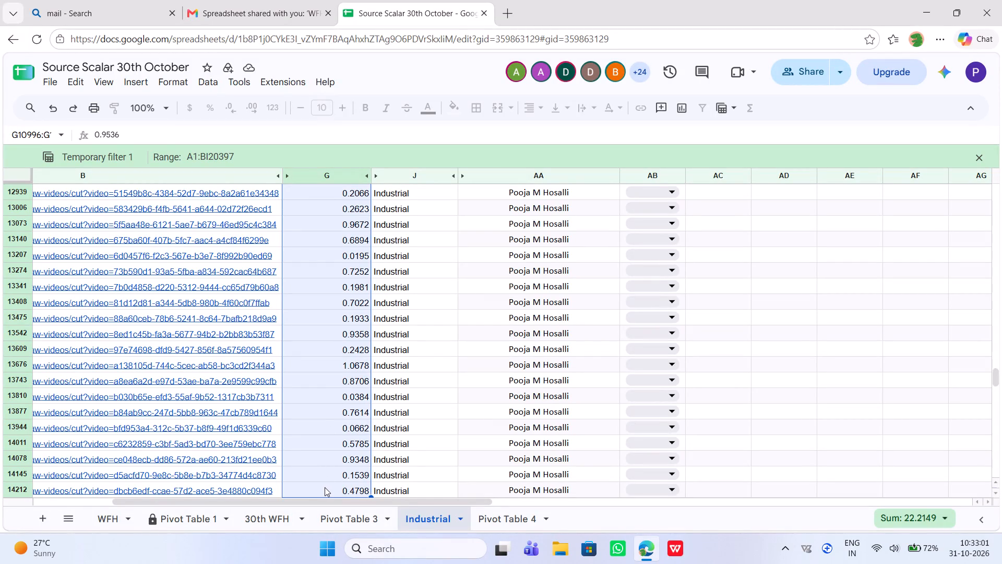
Open the video link in row 1549, the first row without a review status.
scroll(362, 405, up, 13)
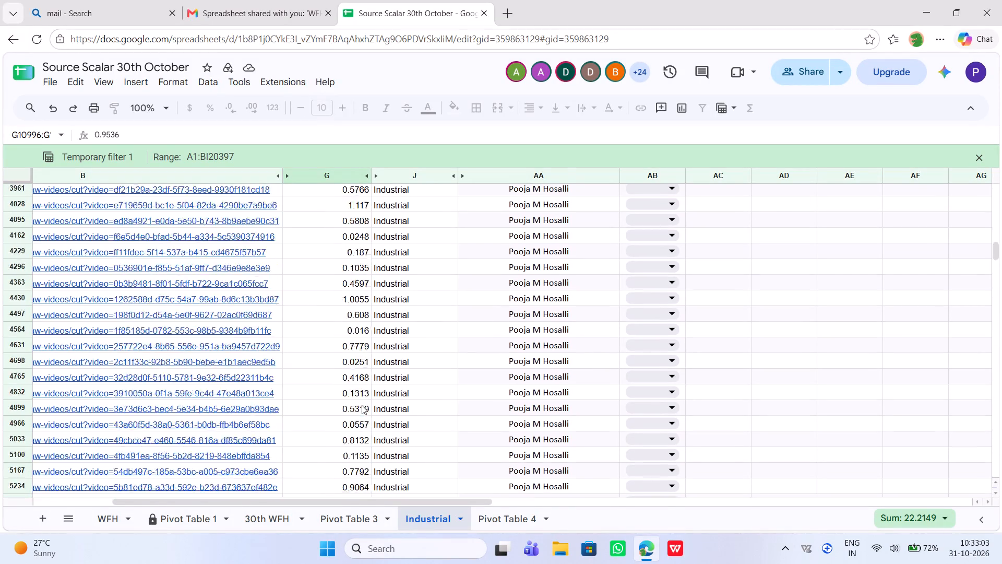
scroll(362, 405, up, 16)
scroll(362, 405, down, 4)
scroll(362, 405, up, 1)
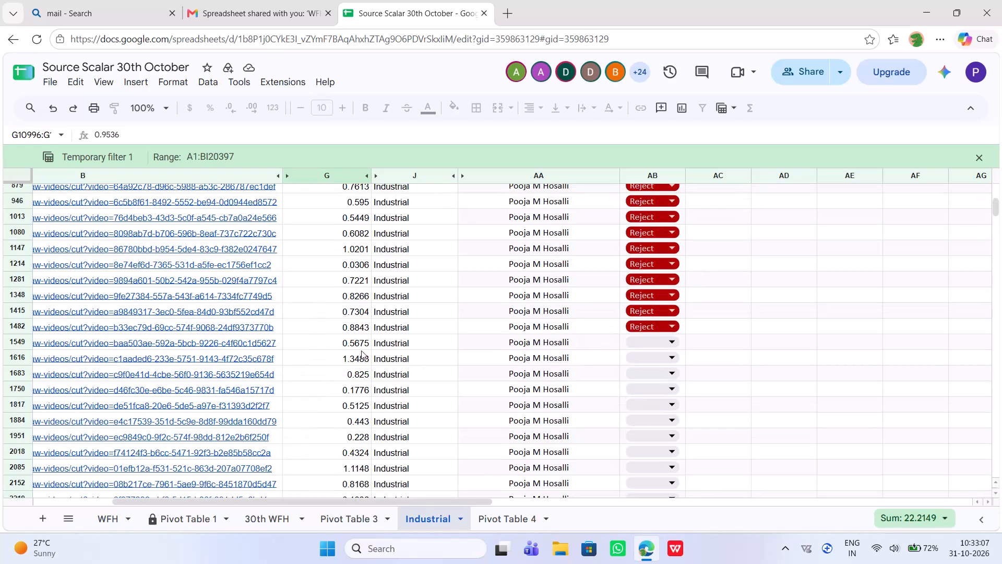
scroll(321, 348, left, 2)
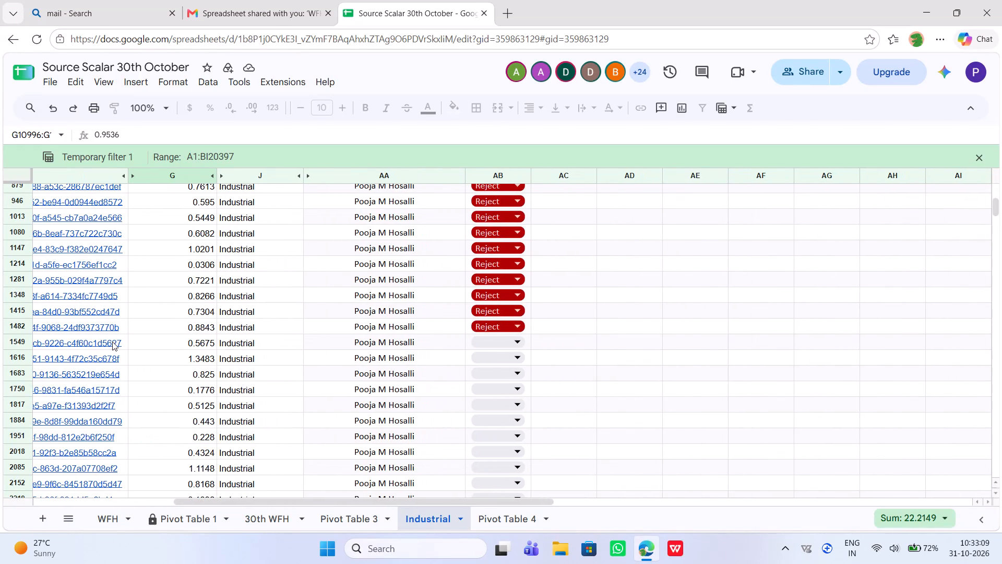
scroll(112, 342, down, 4)
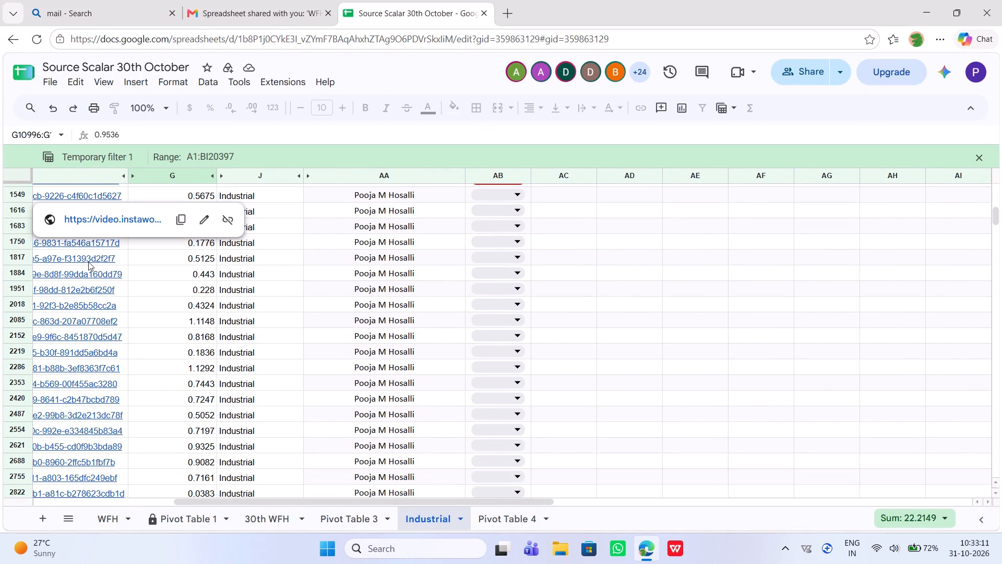
click(103, 195)
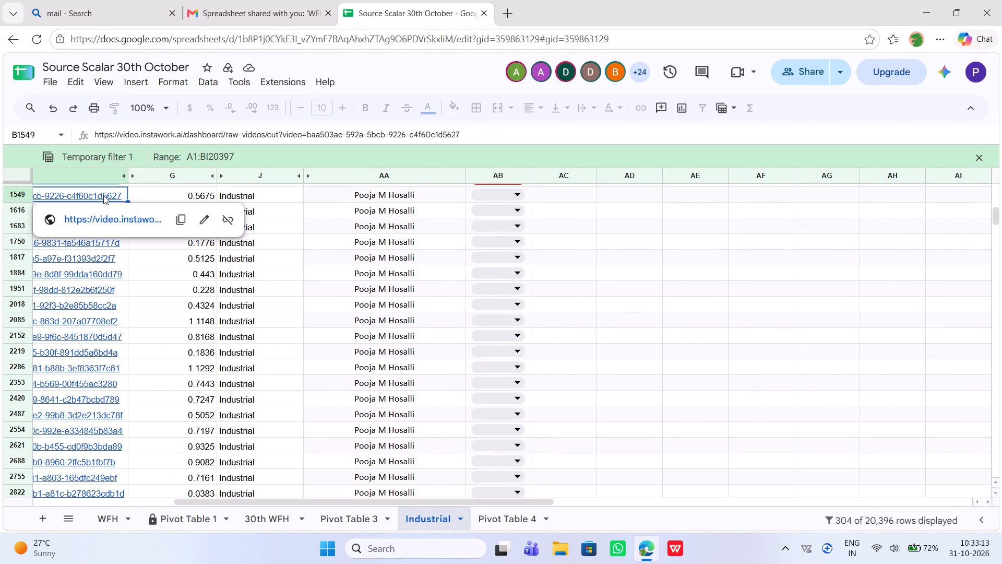
click(103, 195)
click(116, 221)
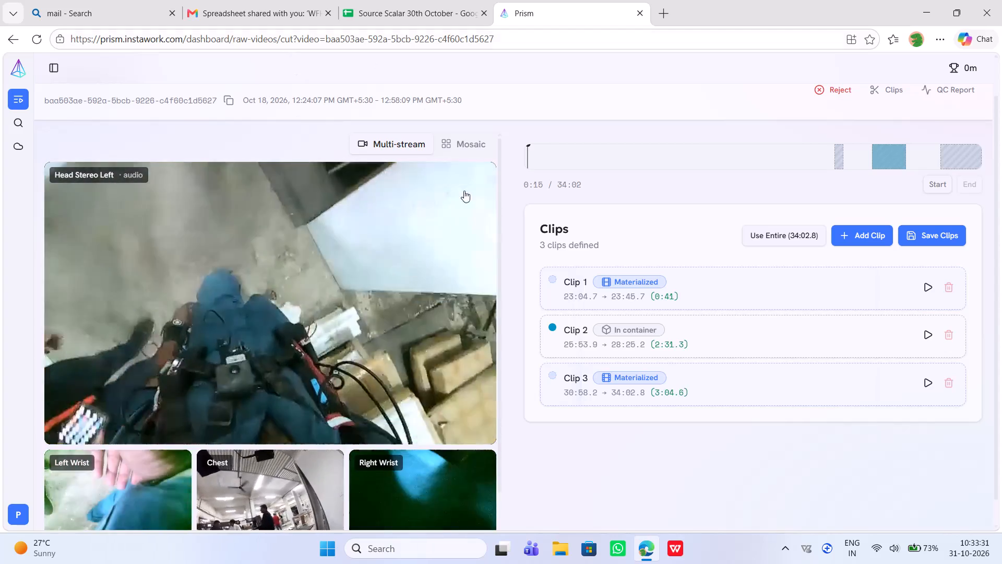
Set the video's playback speed to 4x.
scroll(432, 272, down, 3)
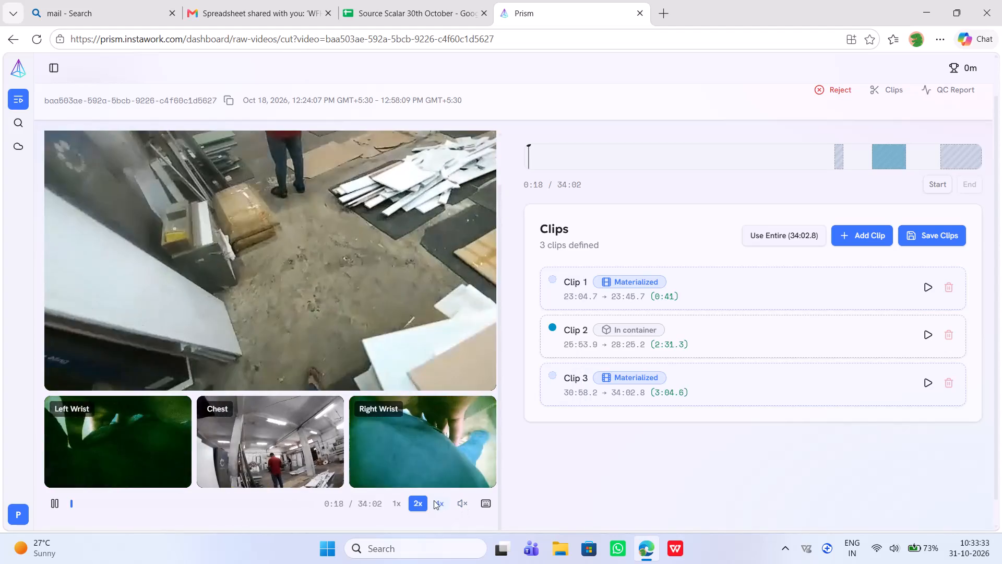
click(434, 500)
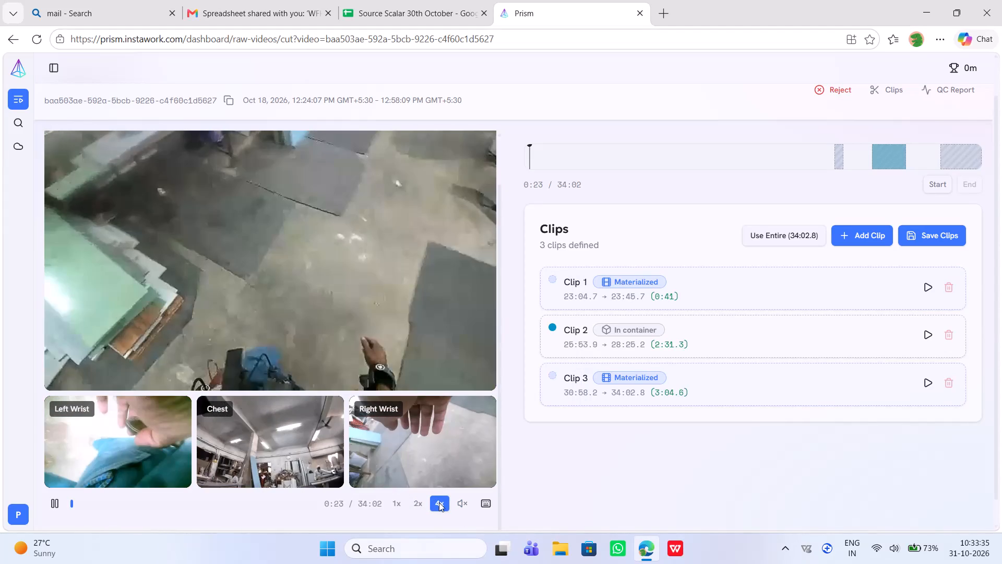
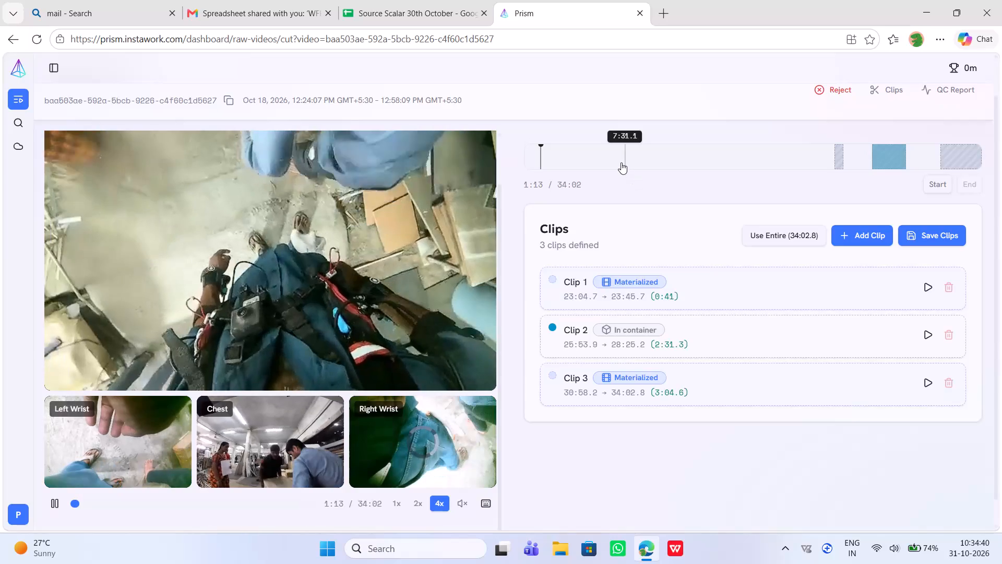
Skip ahead in the raw video to about 7:13 to review the footage before the first clip.
click(621, 162)
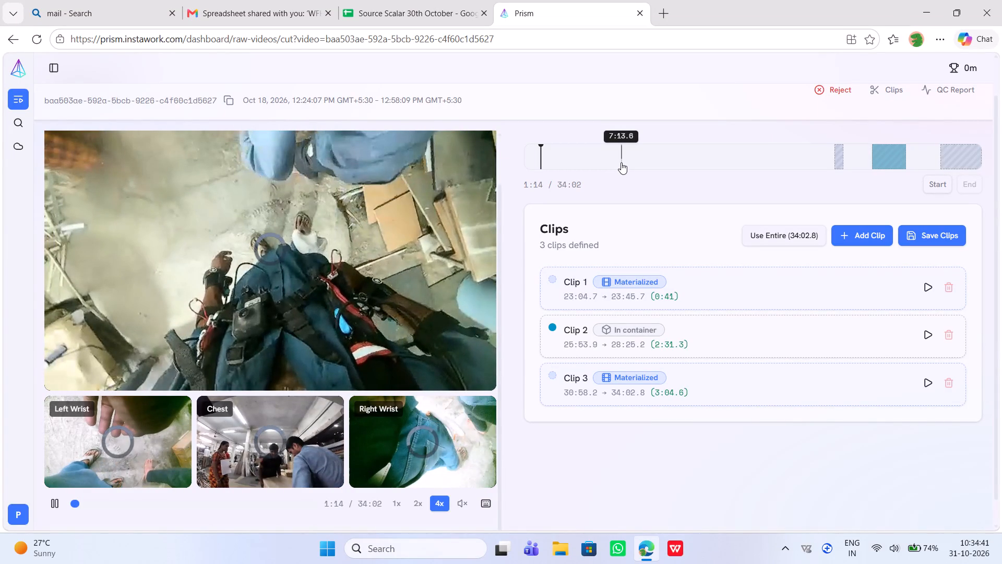
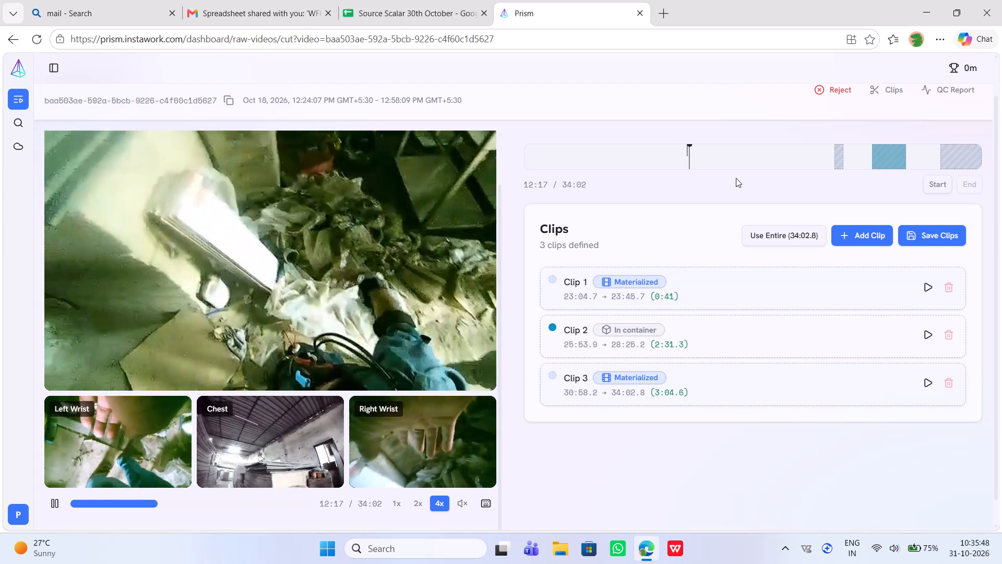
Skip through the raw video from just before Clip 1 to about 29:04, past Clip 2, to review the footage around the clips.
click(809, 158)
click(862, 180)
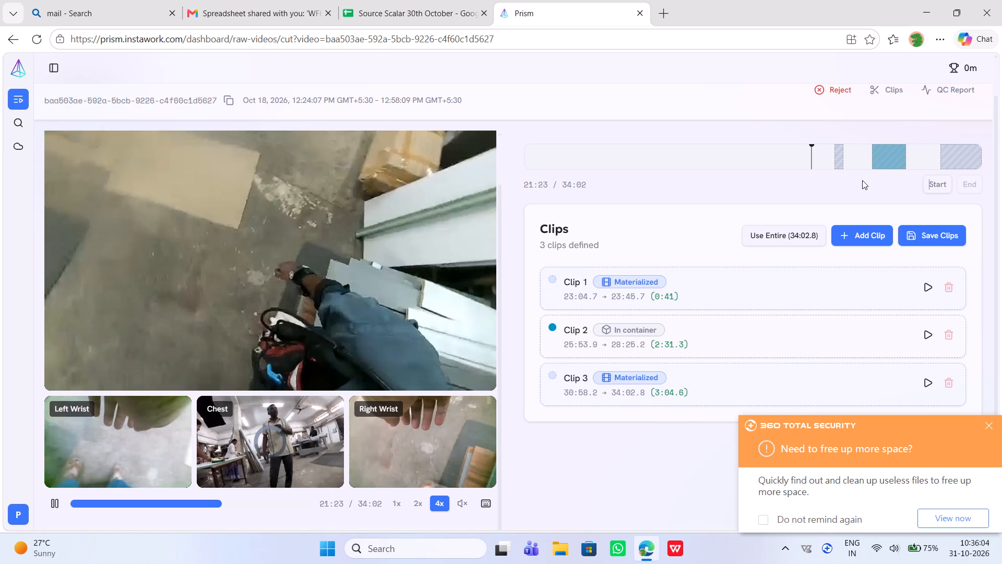
click(870, 150)
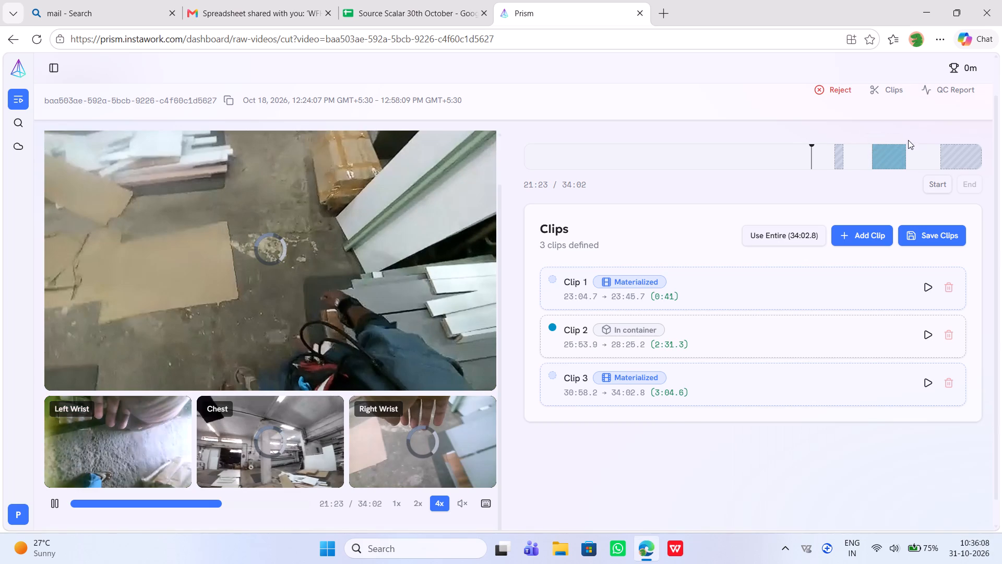
click(915, 156)
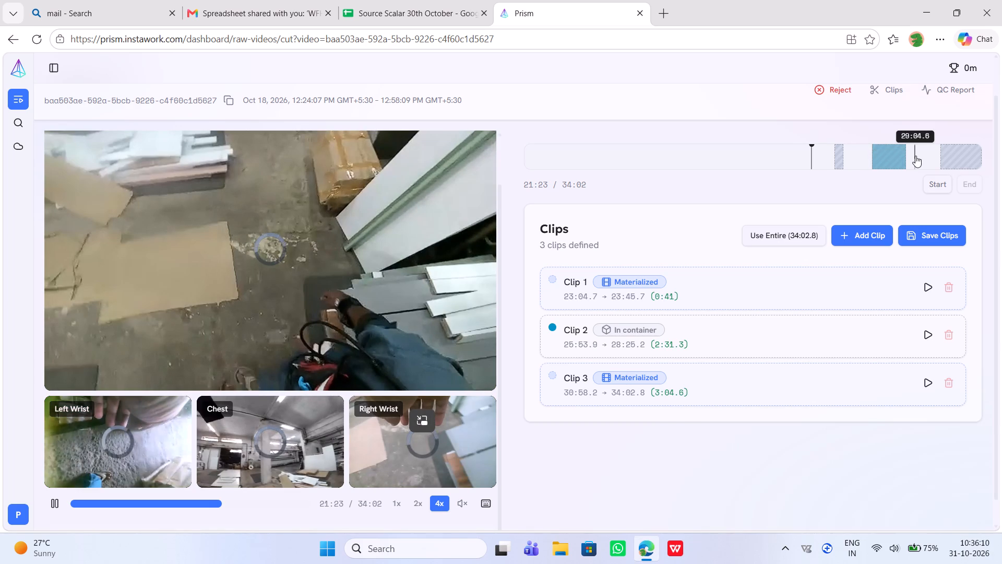
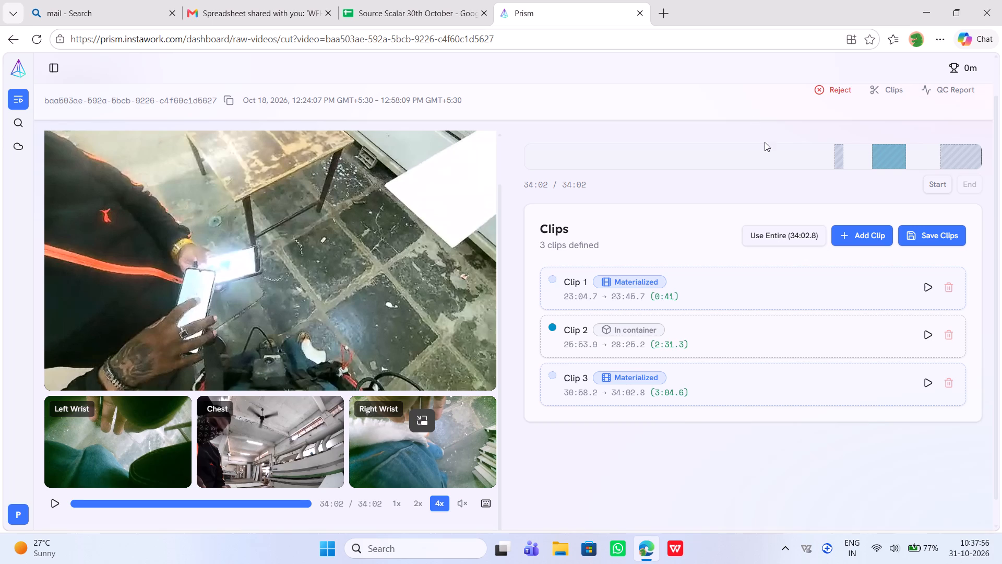
Close the reviewed video and set its review status in row 1549, column AB, to Reject.
click(641, 11)
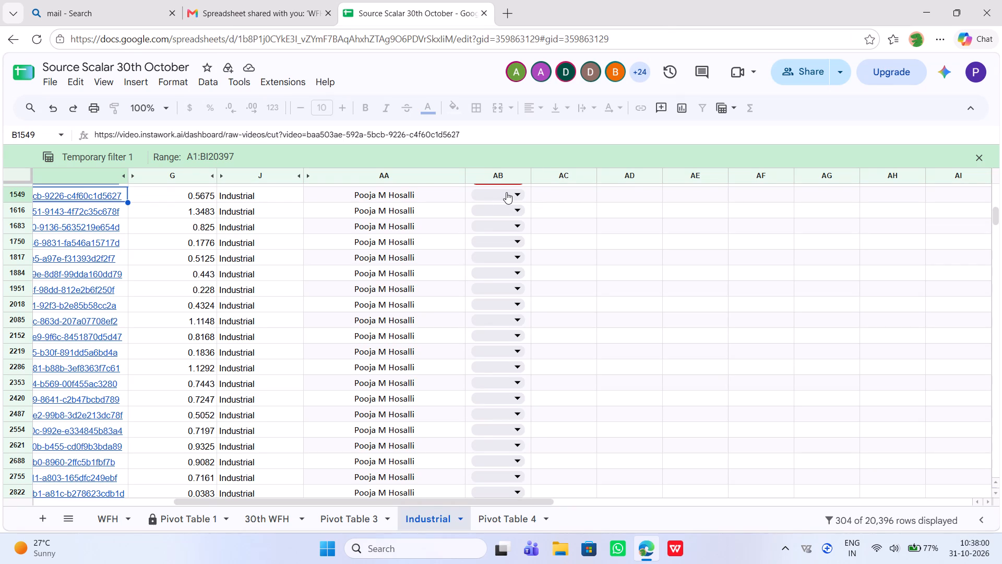
click(506, 192)
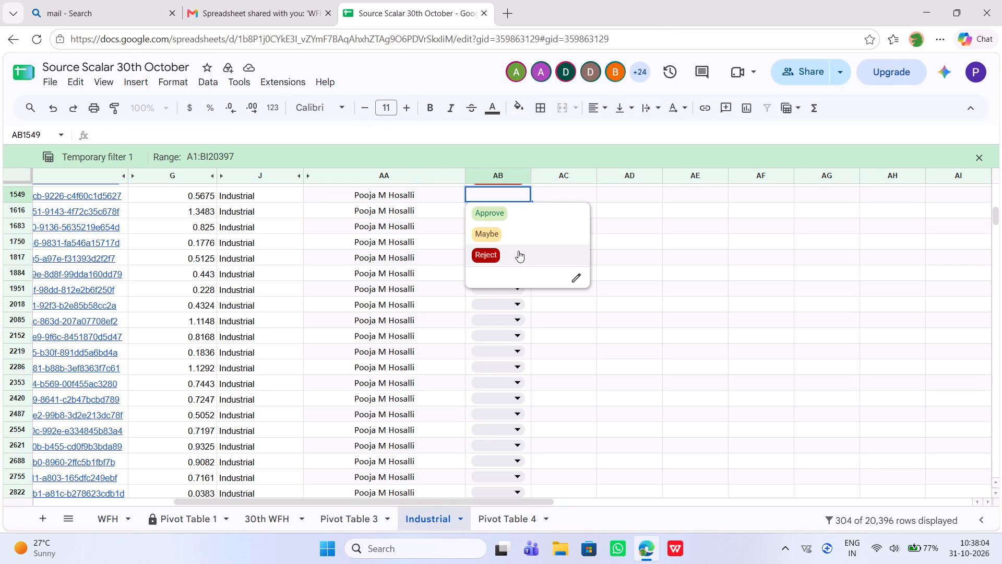
click(518, 251)
Check the 31/10/2026 rows and the grand total in Pivot Table 4, and return to the Industrial sheet.
click(504, 523)
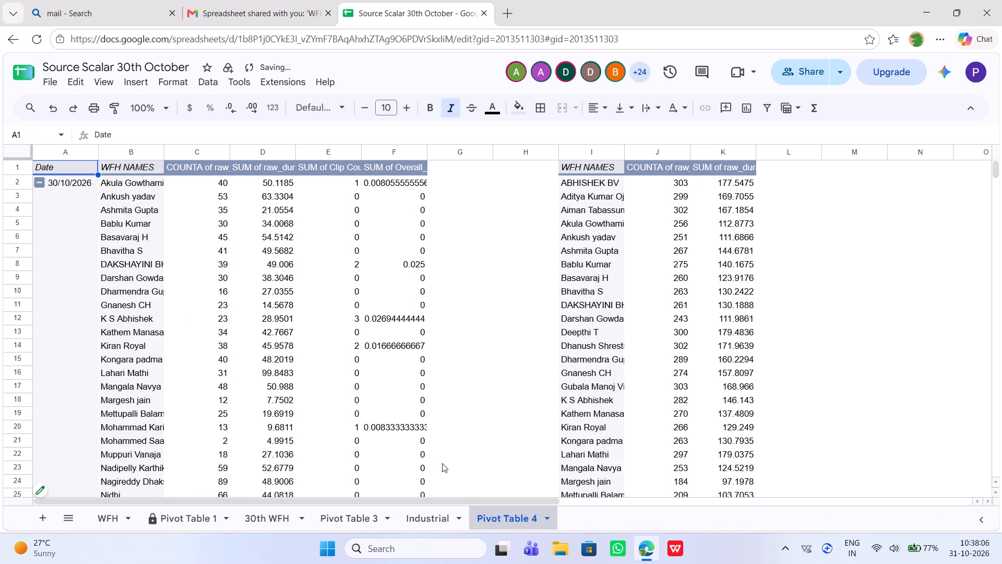
scroll(397, 409, down, 8)
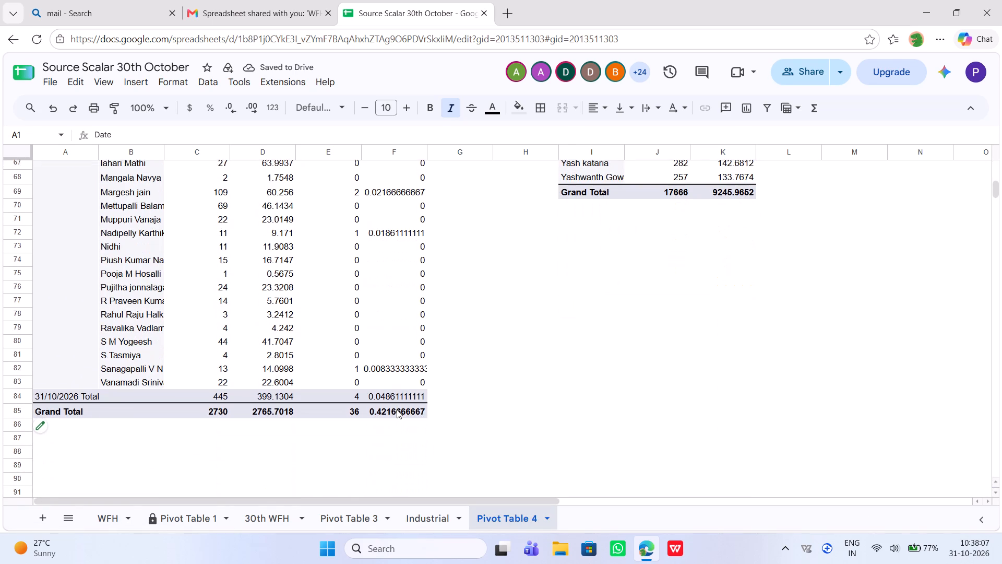
scroll(397, 409, down, 1)
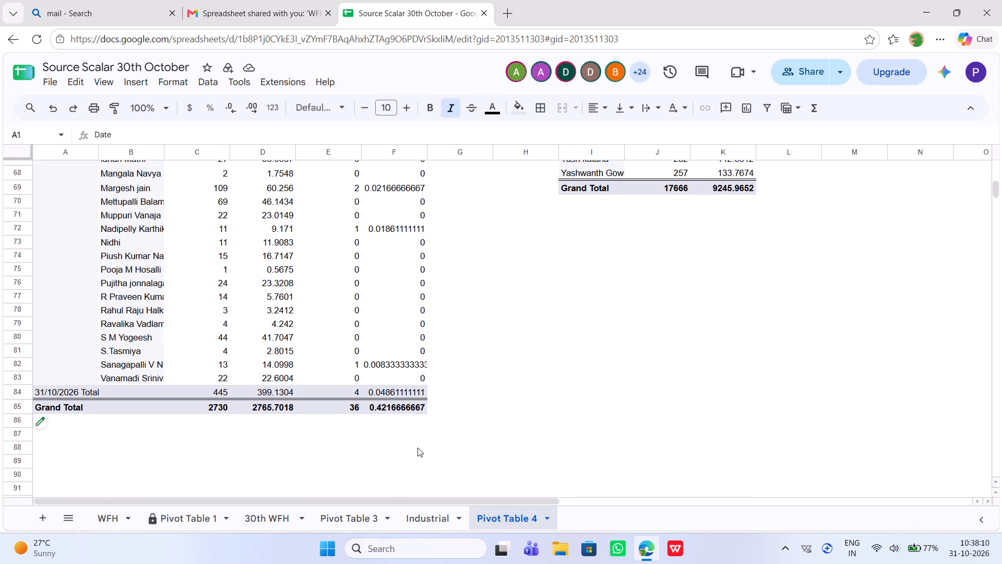
click(429, 522)
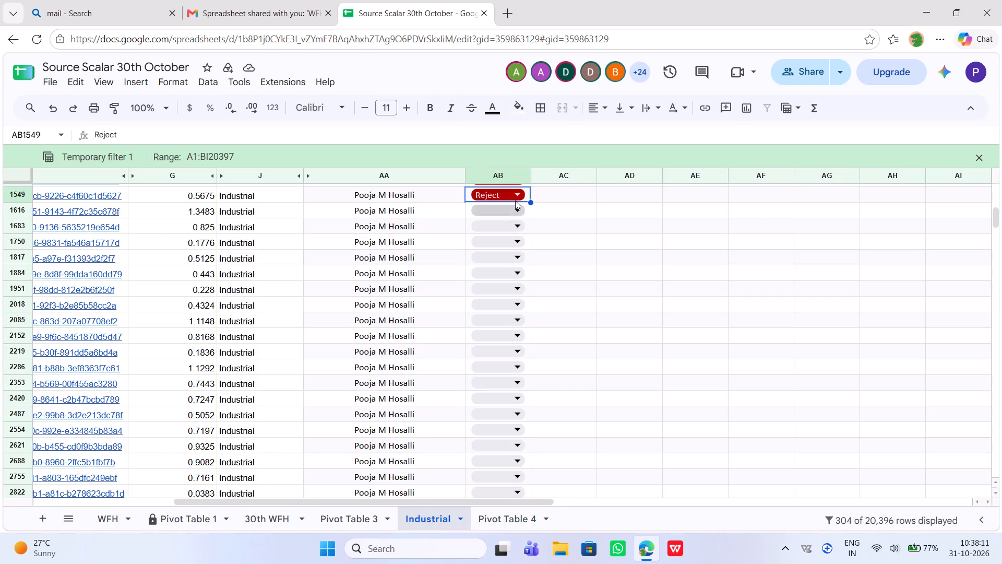
For row 1549, choose "Hands out of frame" as the issue in column AY and NO in column BA.
scroll(581, 240, left, 6)
click(561, 196)
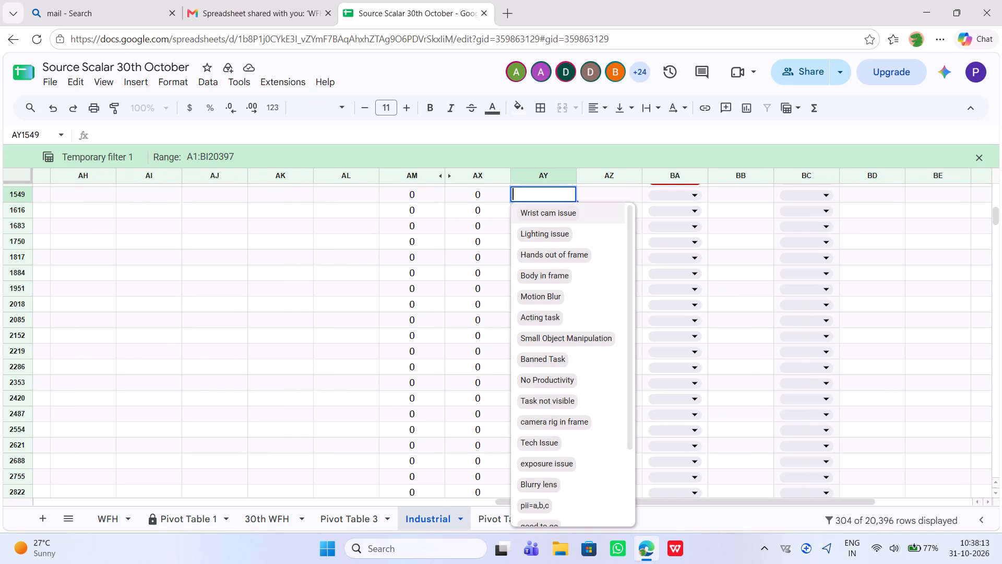
click(574, 248)
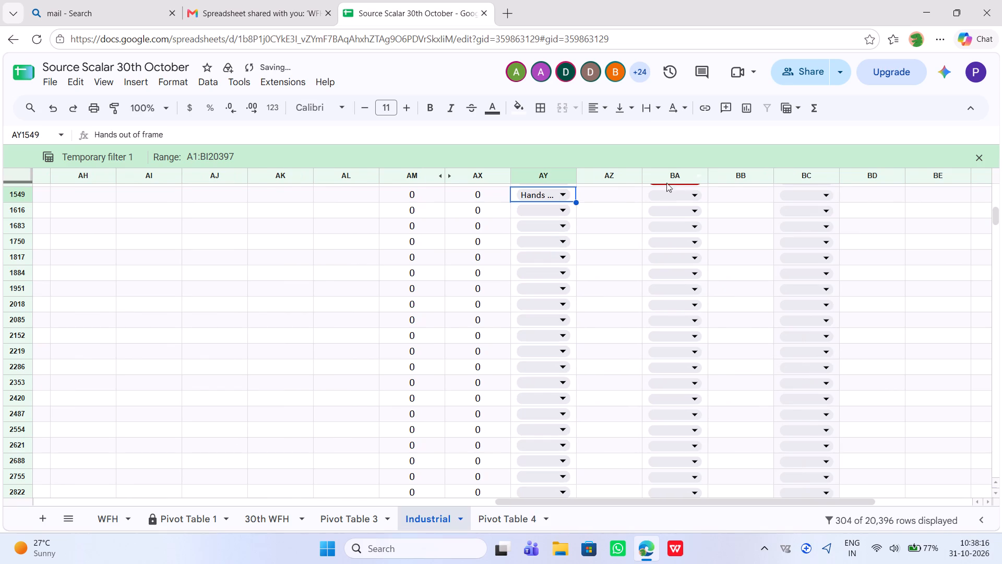
click(667, 193)
click(675, 226)
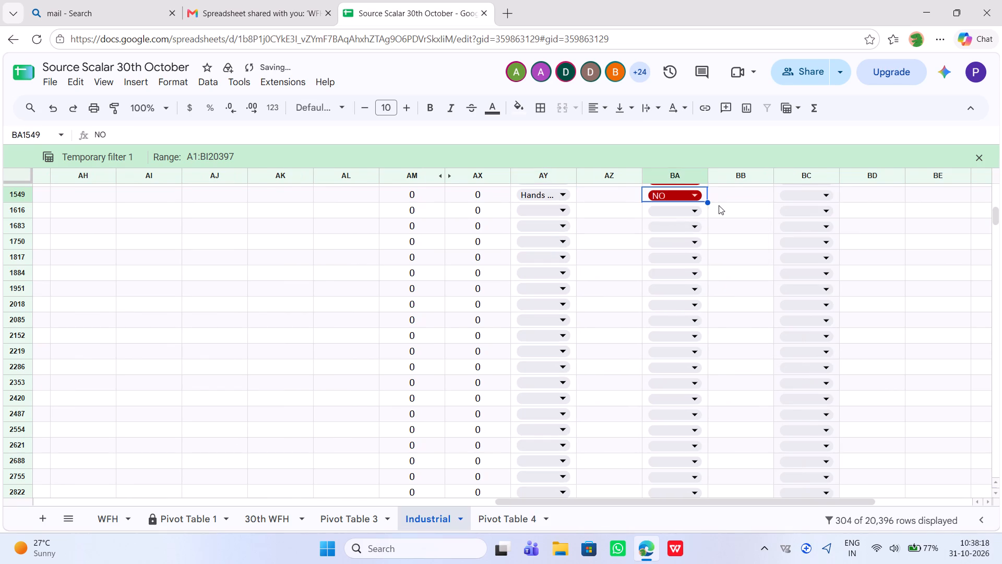
Enter the remark "no task" in column BB of row 1549.
click(722, 197)
text(task)
key(space)
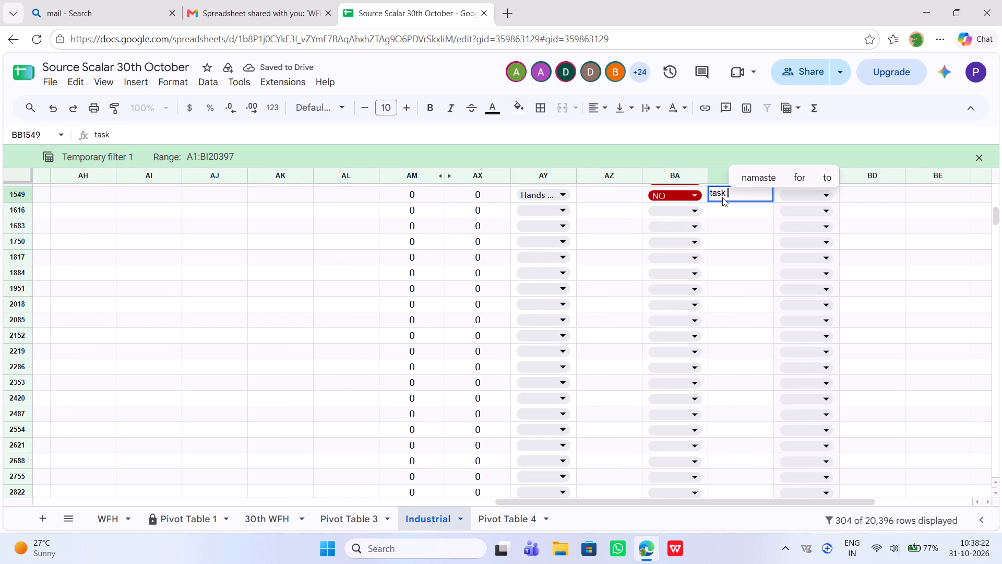
key(BackSpace)
key(BackSpace)
key(BackSpace)
key(BackSpace)
key(BackSpace)
text(no task)
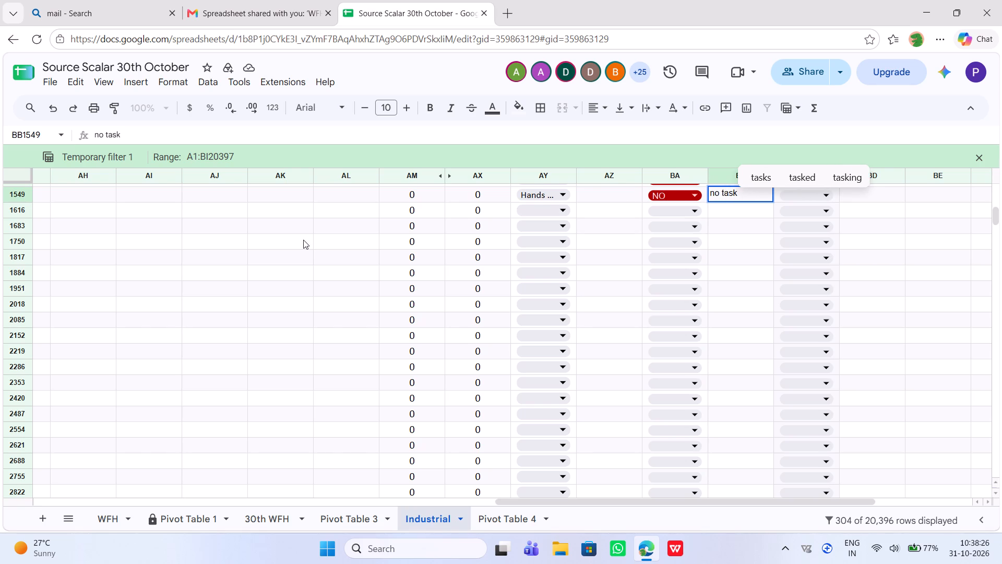
click(303, 240)
Open the next pending video from the link in row 1616.
scroll(303, 240, right, 8)
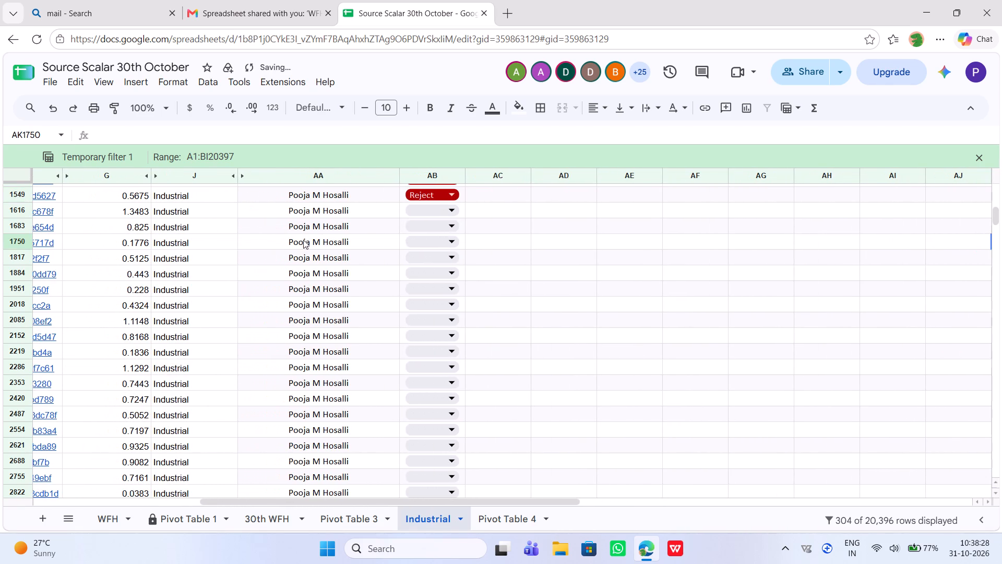
click(51, 214)
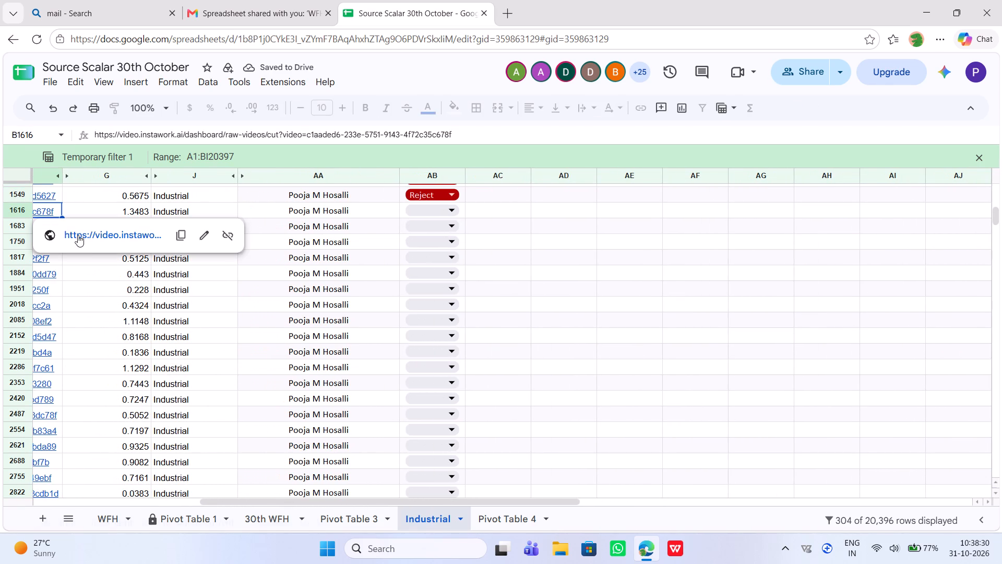
click(78, 235)
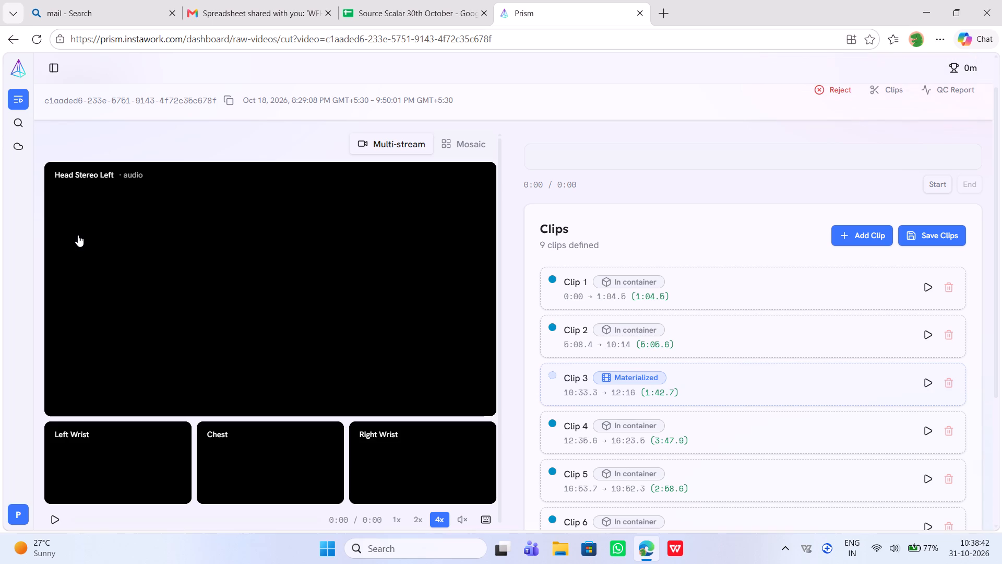
Play the newly opened raw video and set the playback speed to 2x.
click(341, 226)
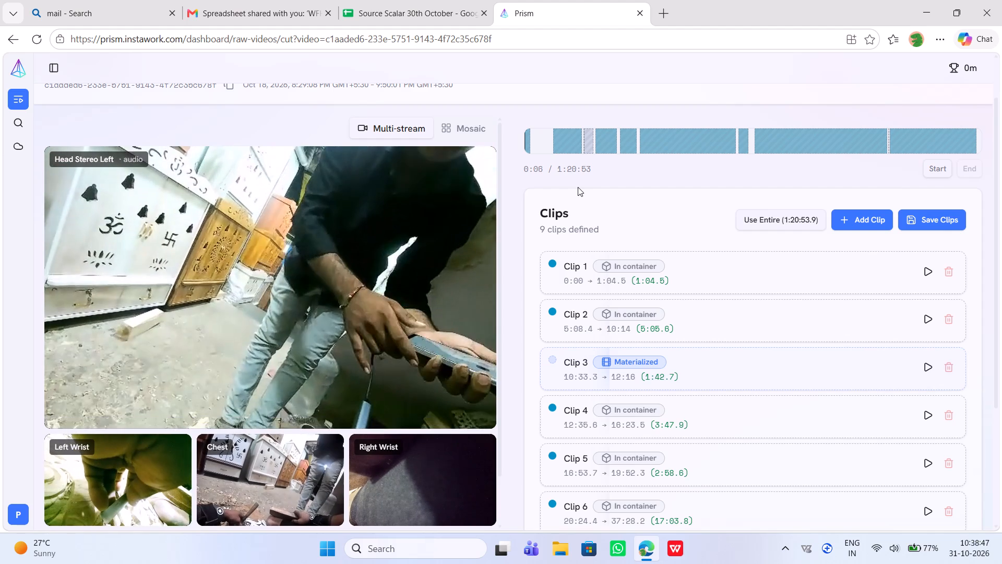
scroll(531, 107, down, 2)
scroll(440, 269, down, 1)
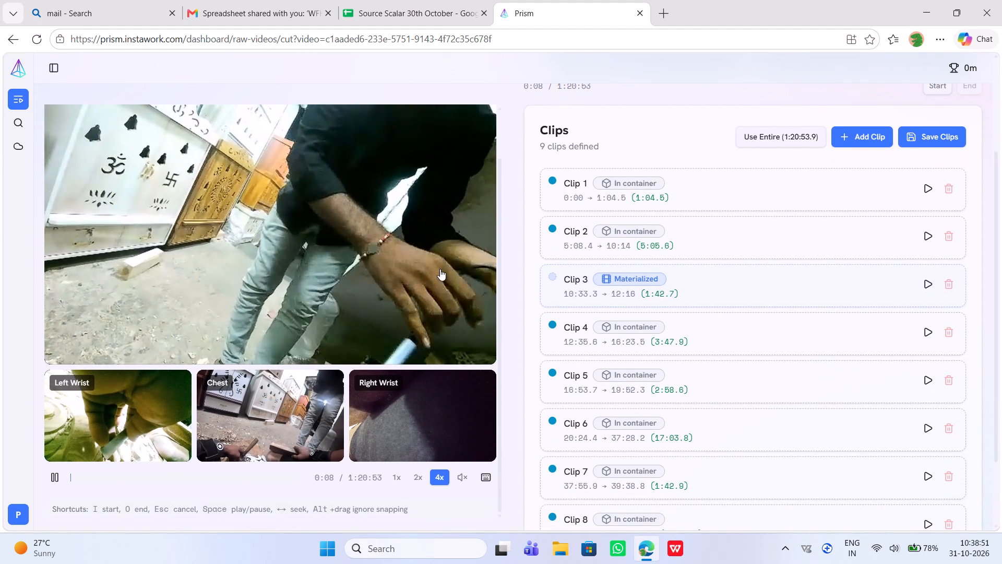
click(418, 473)
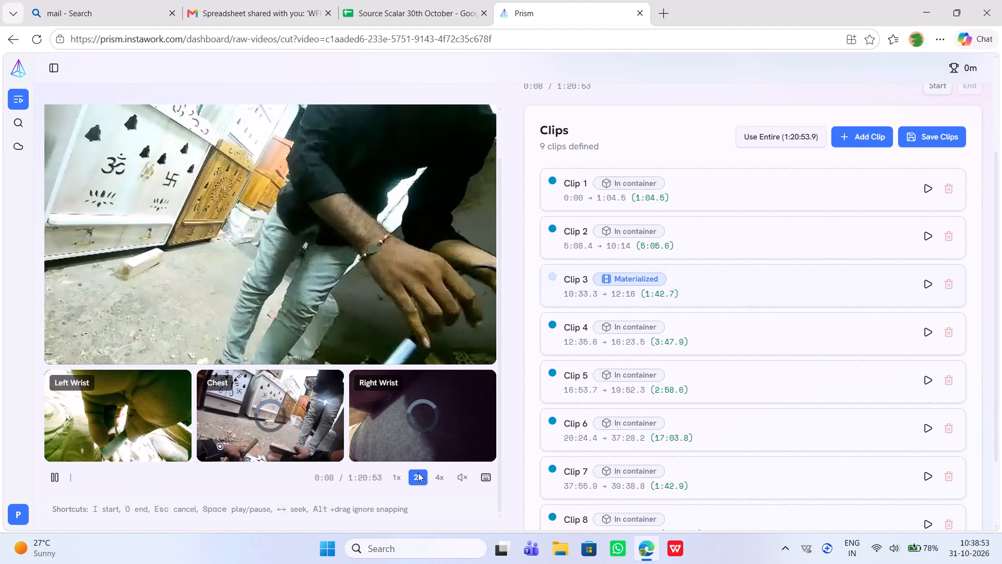
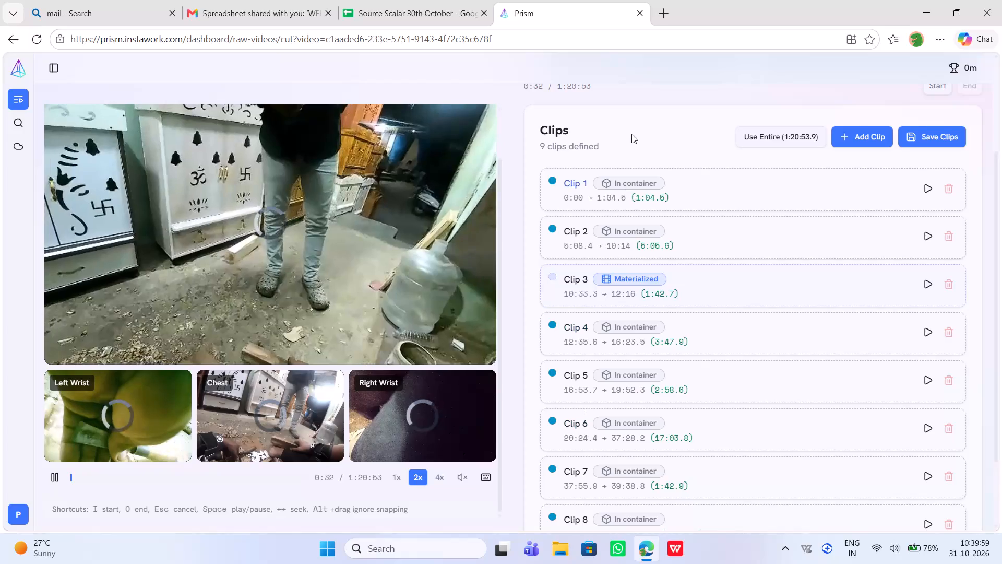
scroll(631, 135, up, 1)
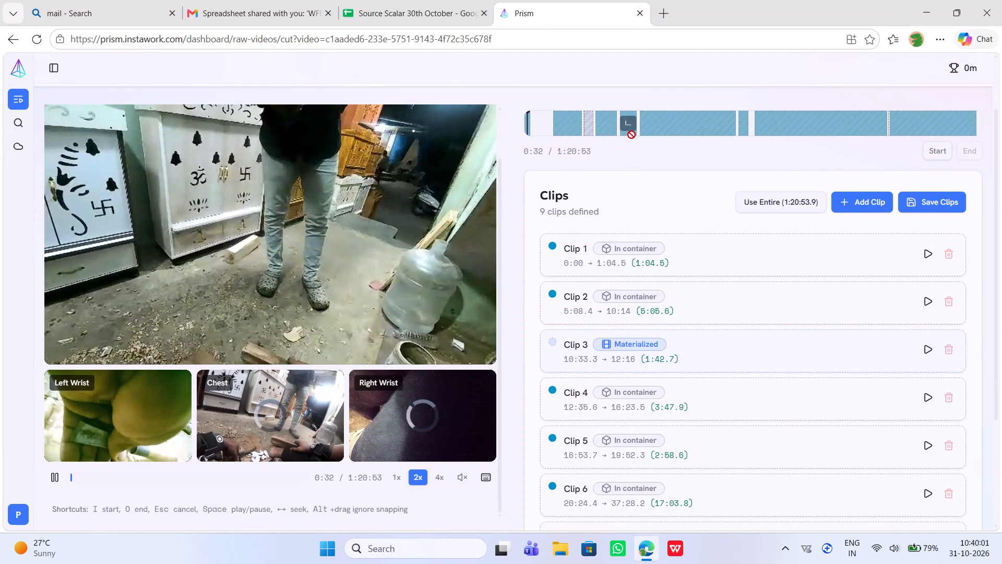
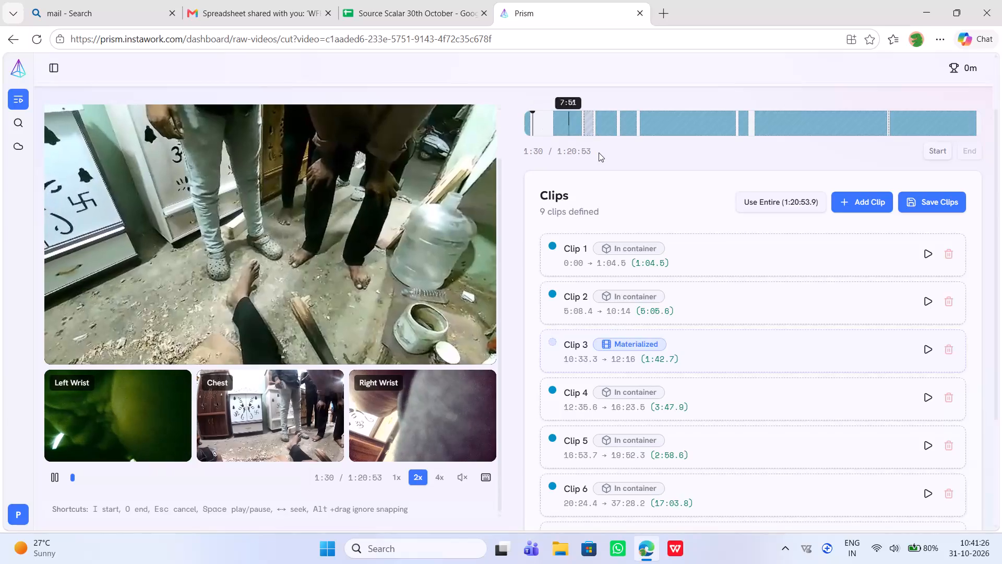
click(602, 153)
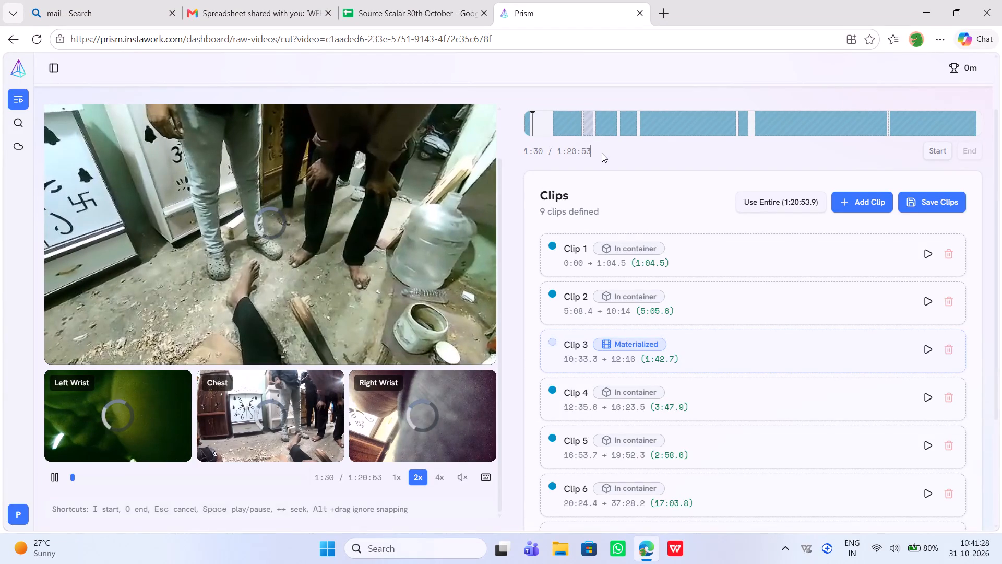
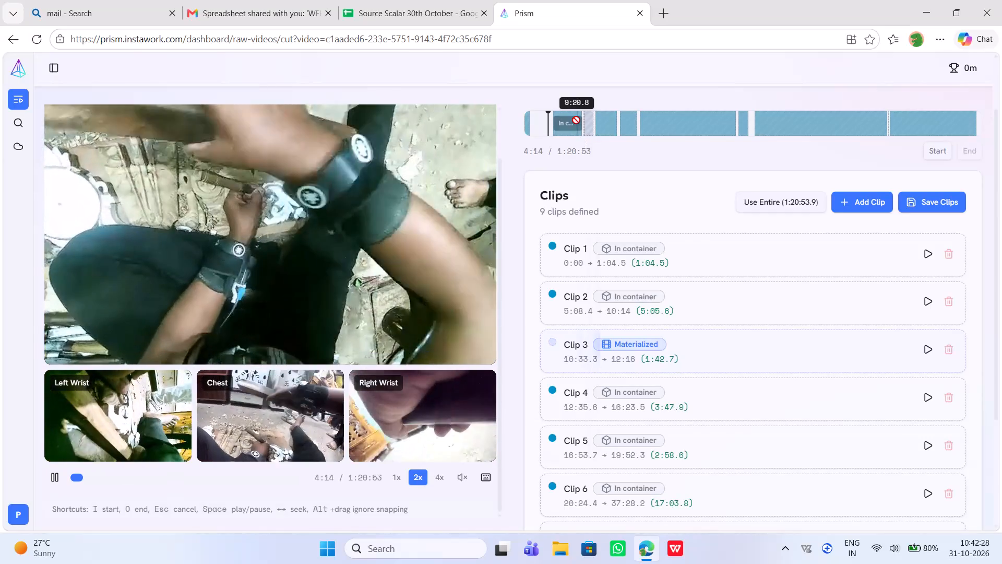
Examine the open raw video at several points between about 9:20 and 51:49 to judge the task and camera views.
click(576, 120)
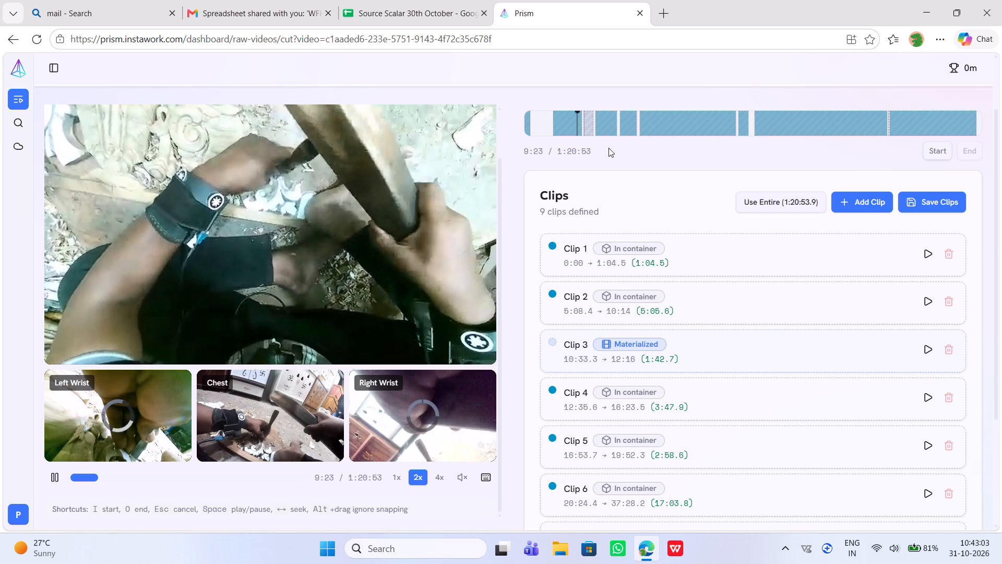
click(597, 134)
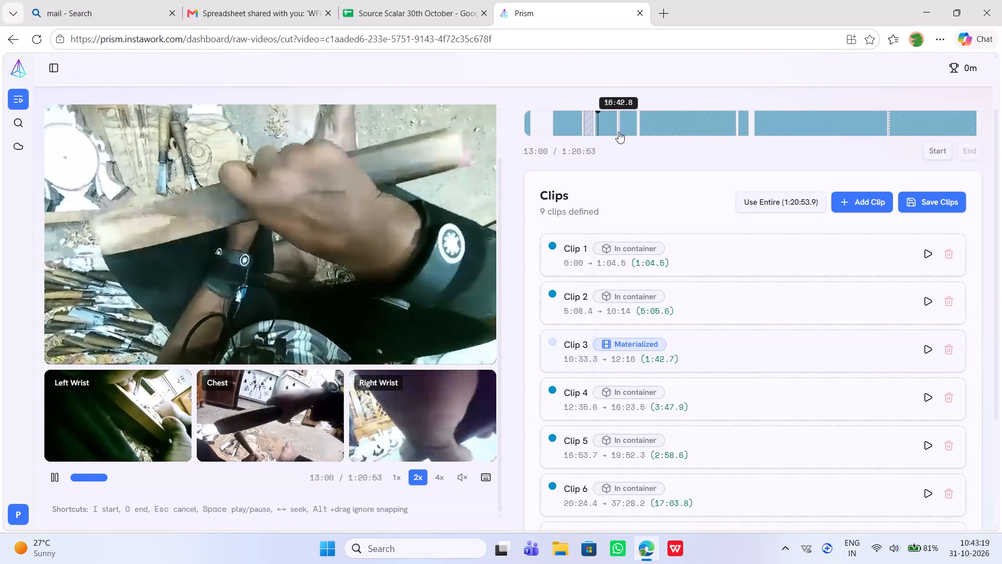
click(618, 132)
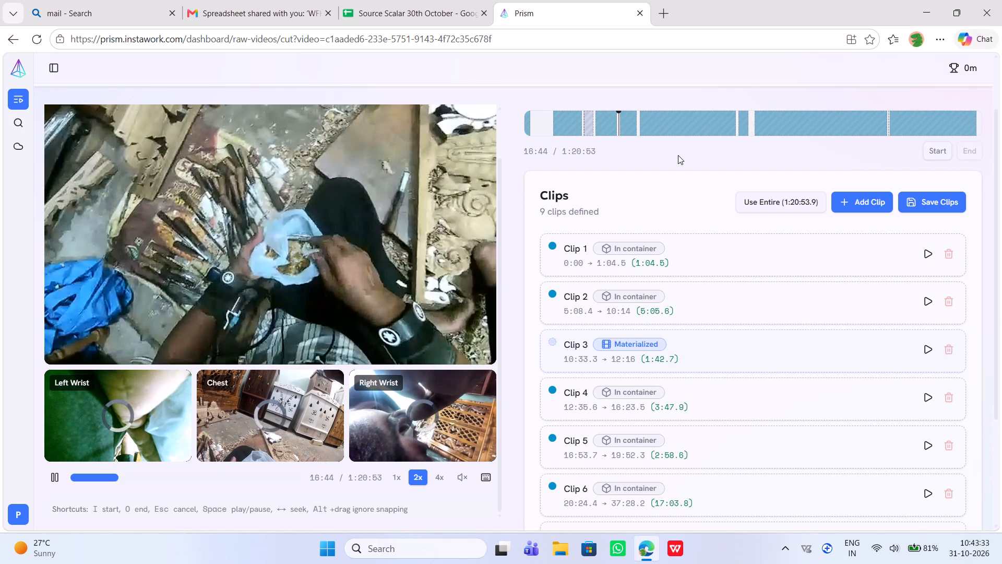
click(756, 132)
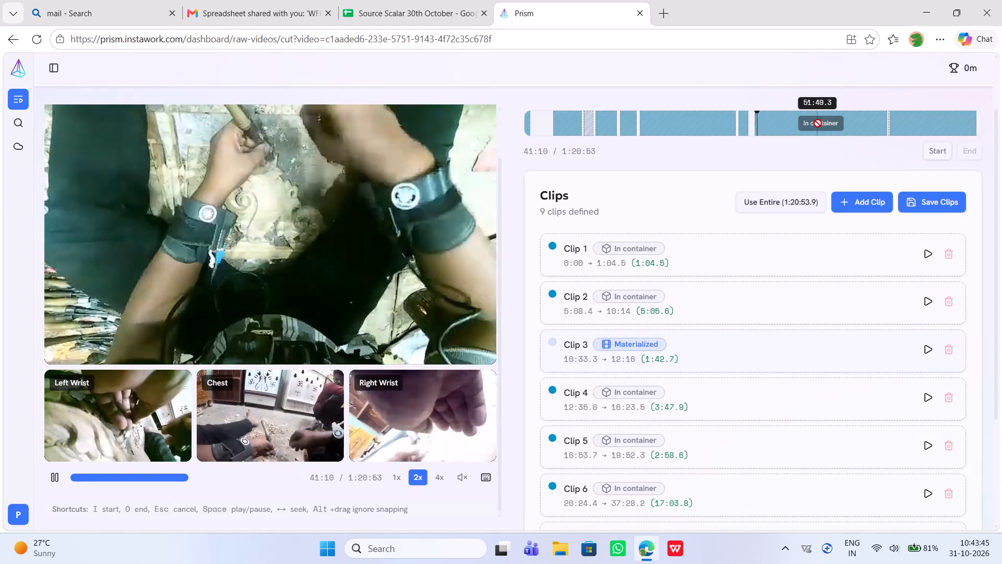
click(818, 123)
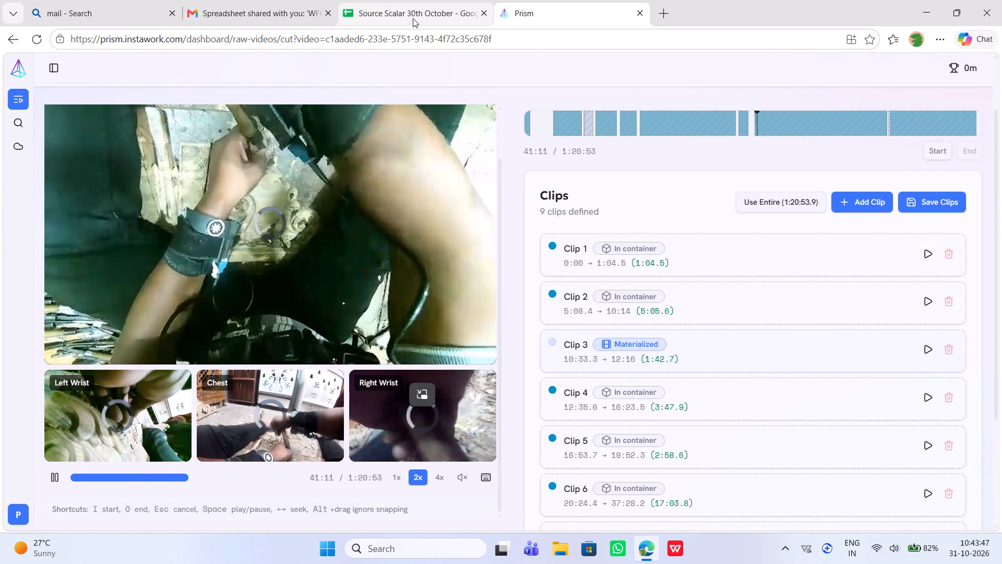
In the Source Scalar sheet's Industrial tab, mark row 1616 as Reject and set its issue in column AY to "camera rig in frame".
click(413, 18)
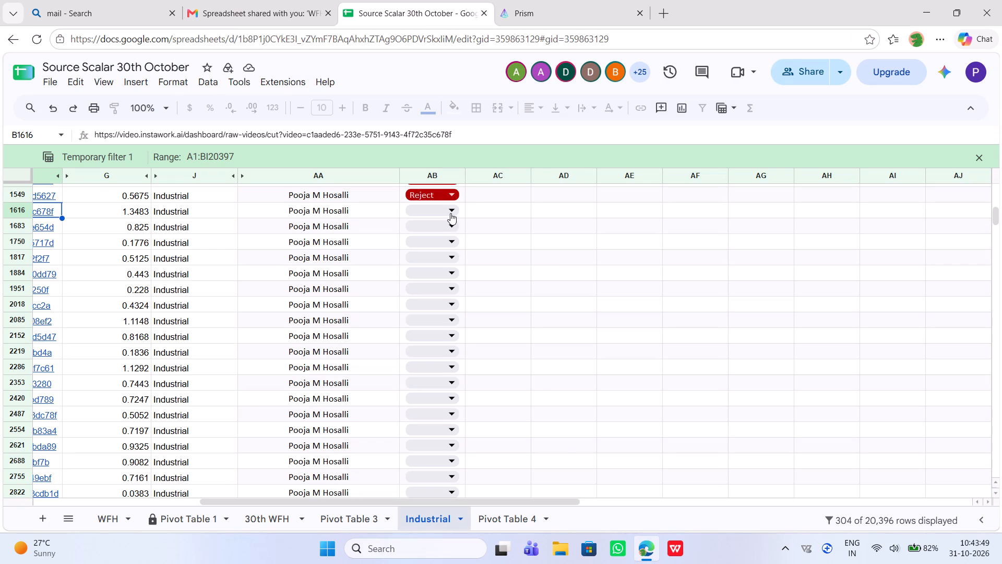
click(450, 213)
click(453, 205)
click(483, 273)
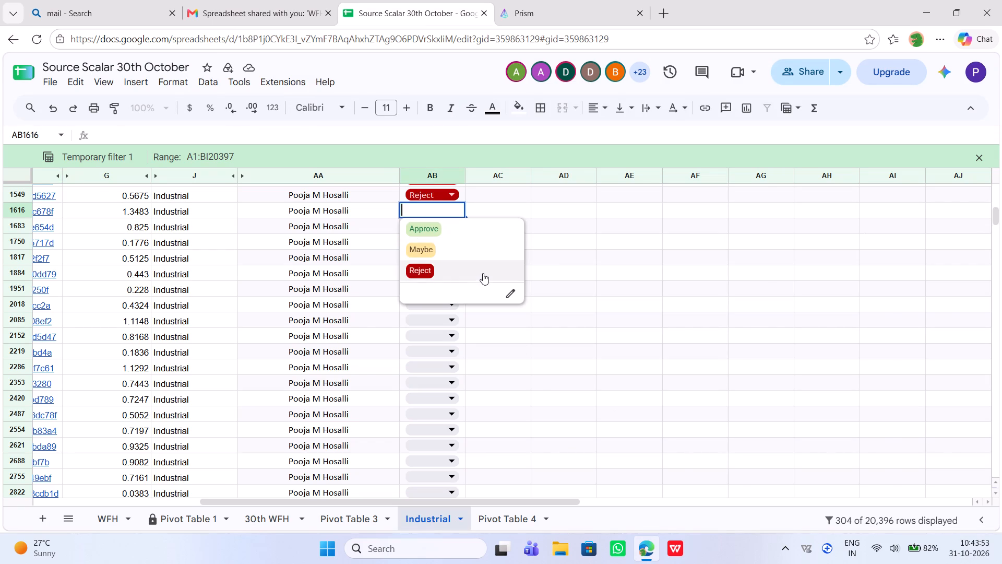
scroll(762, 254, left, 7)
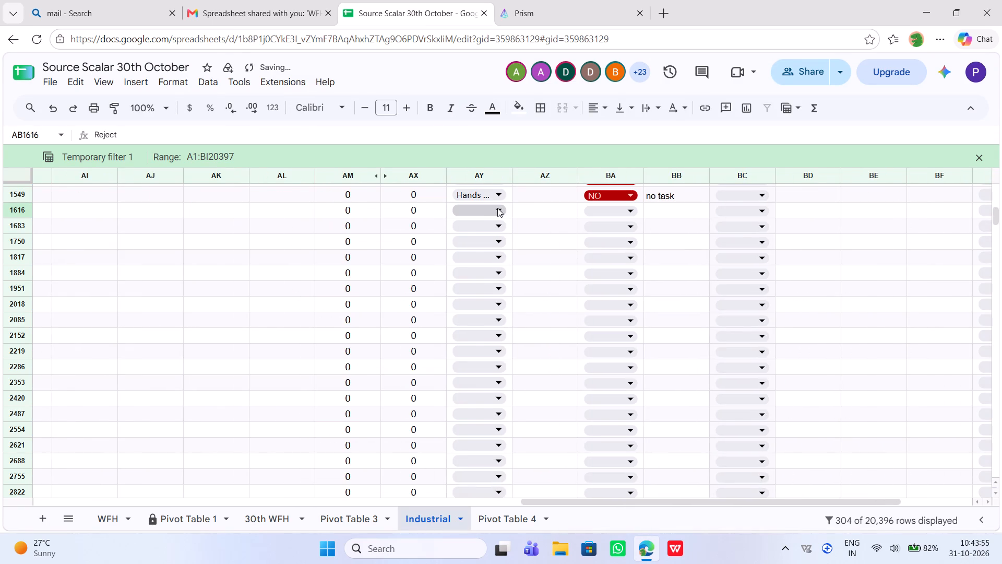
click(497, 208)
scroll(514, 388, down, 1)
click(512, 378)
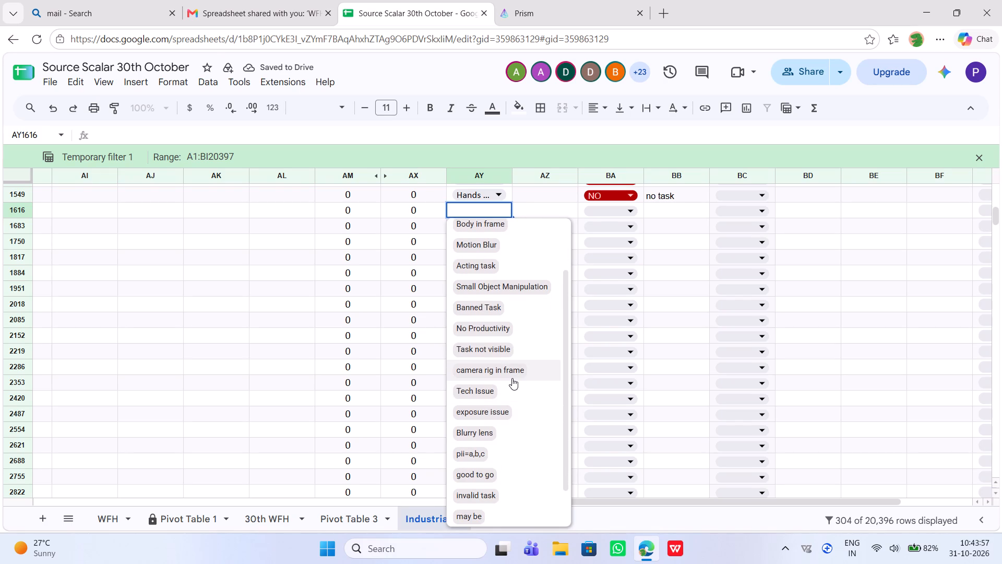
Set column BA of row 1616 to NO and enter the remark "task invalid" in column BB.
drag(621, 208, 622, 248)
click(622, 248)
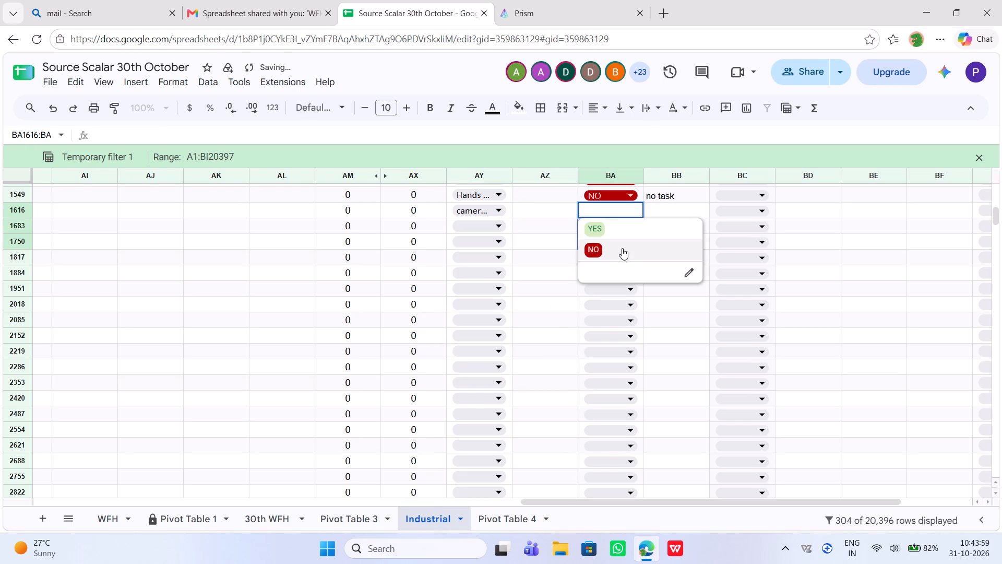
click(661, 206)
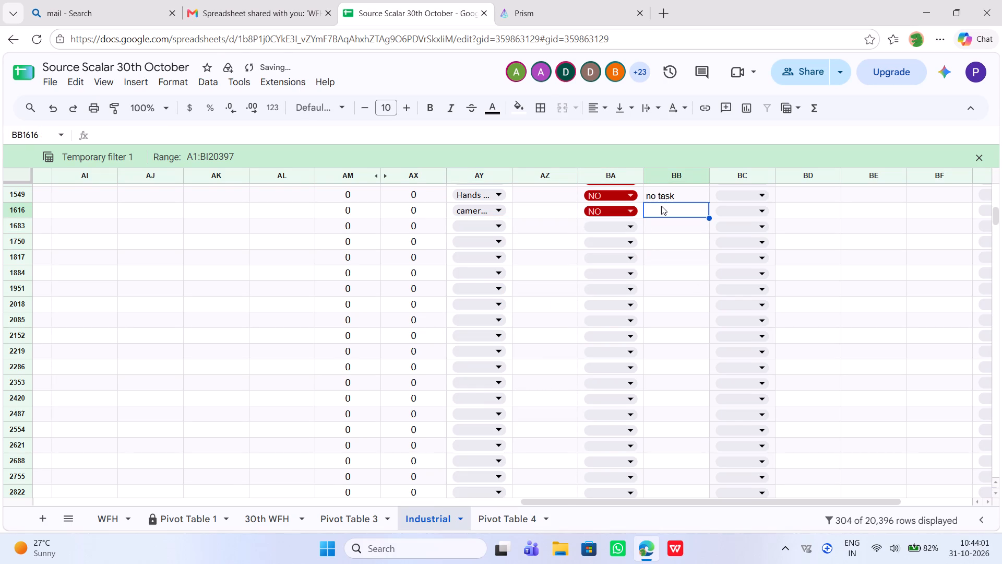
text(task invalid)
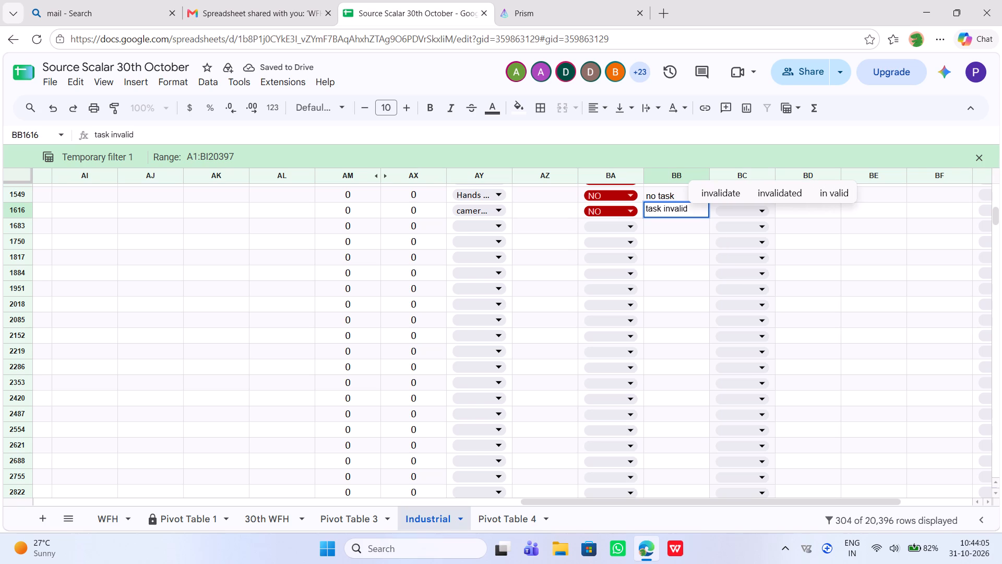
Switch back to Prism and examine the same video's remaining footage around 1:03:19 and at its end.
click(613, 26)
click(412, 253)
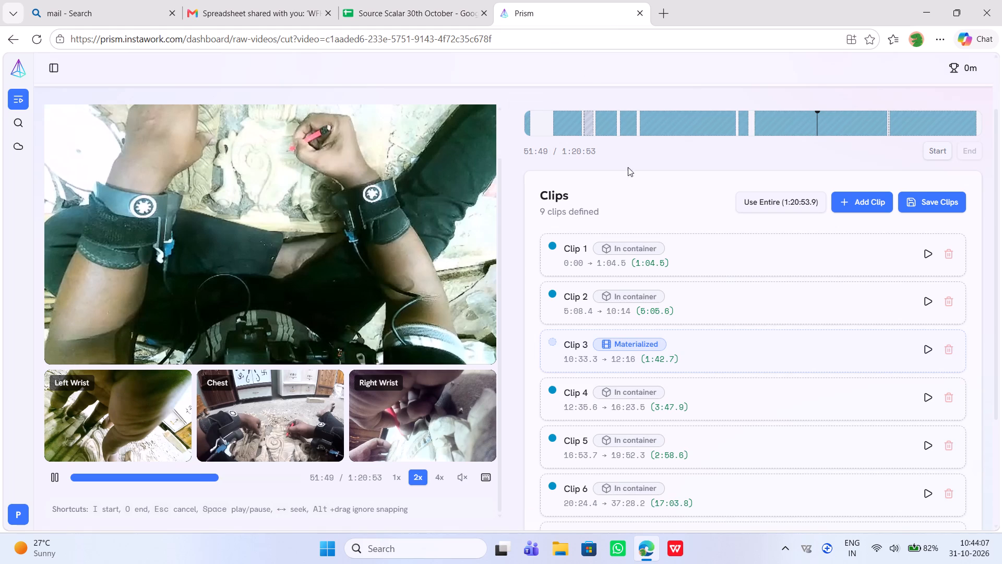
click(882, 118)
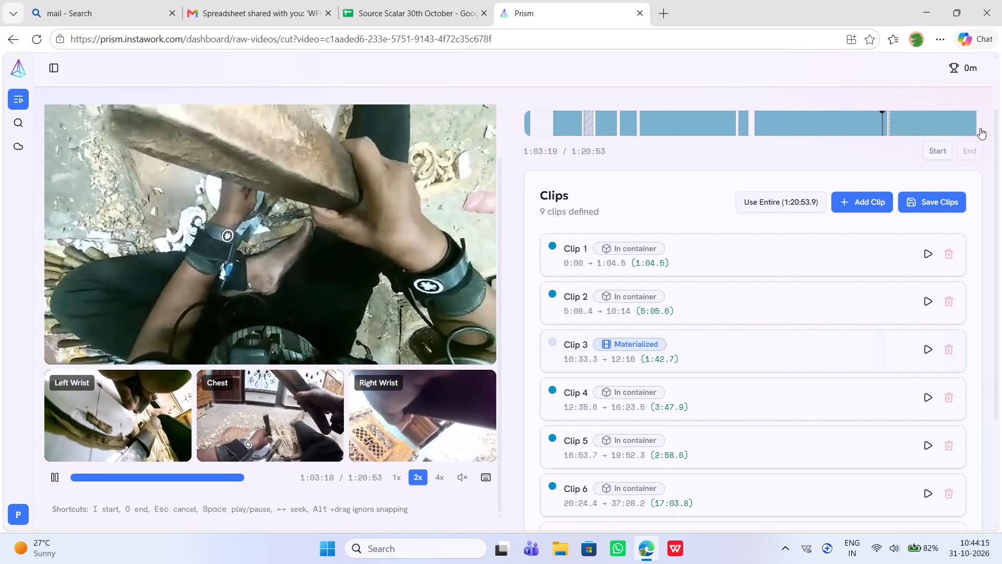
click(979, 128)
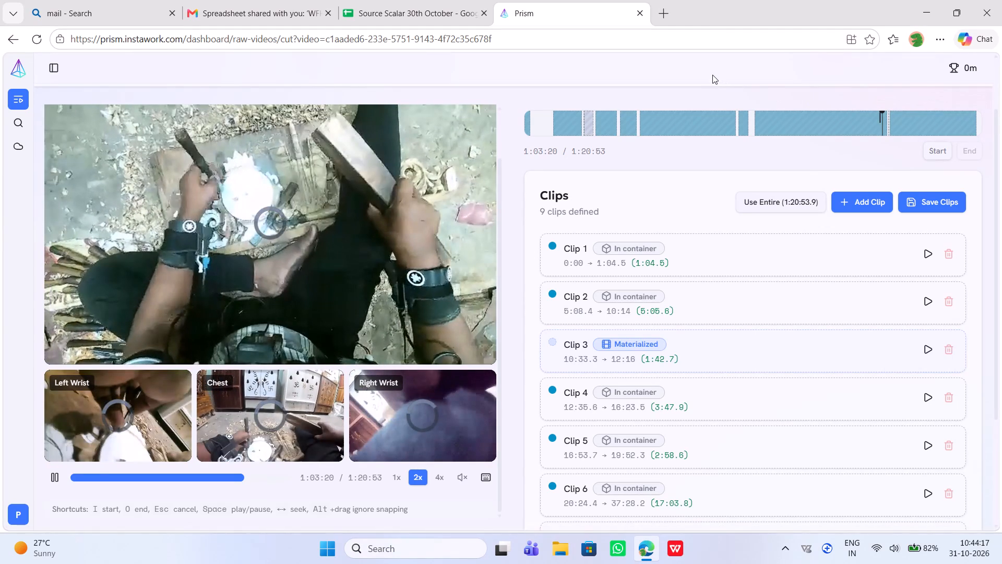
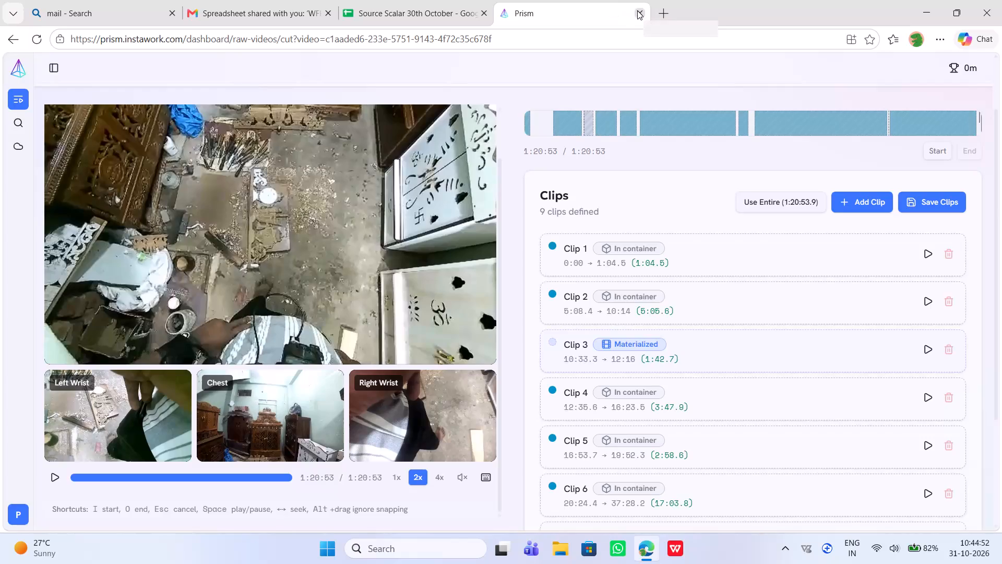
Close the reviewed video, return to the Industrial sheet and open the raw video linked in row 1683.
click(637, 10)
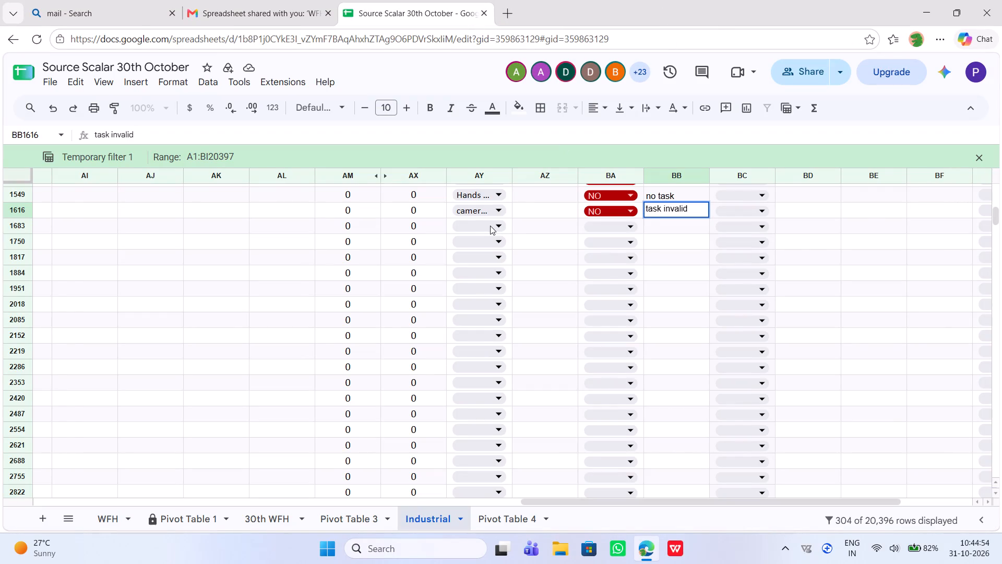
scroll(490, 226, right, 5)
scroll(314, 303, right, 4)
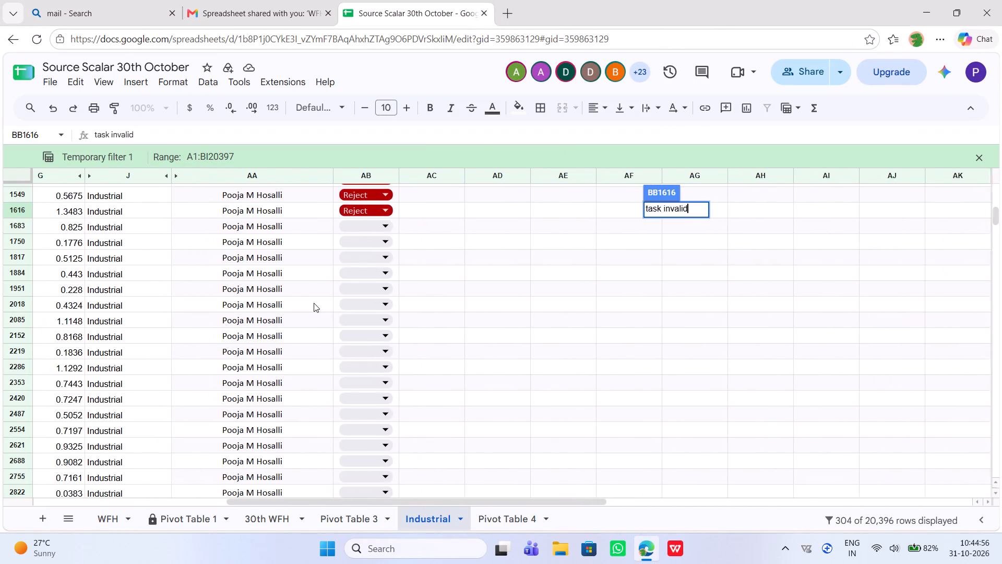
click(451, 300)
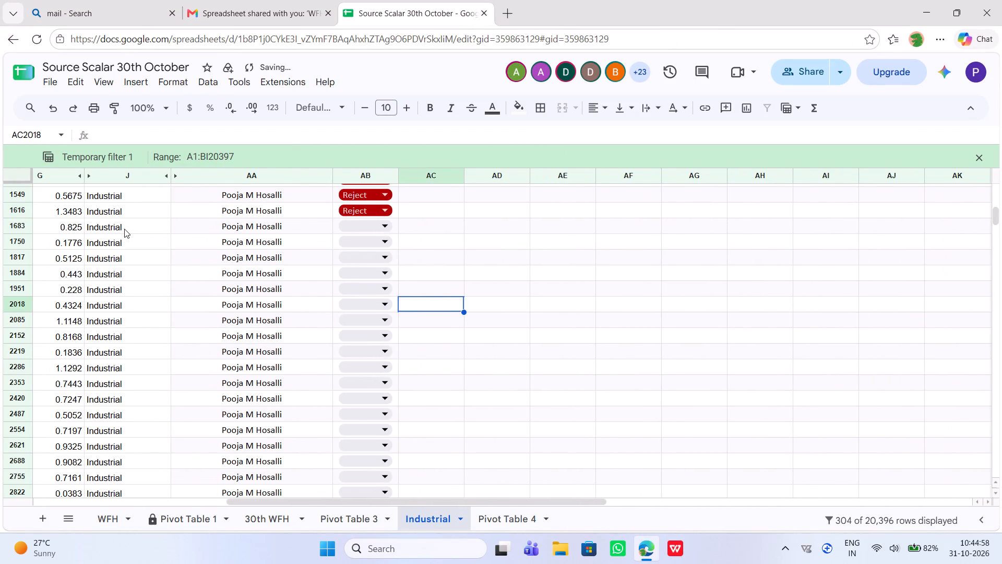
scroll(124, 229, right, 1)
click(67, 227)
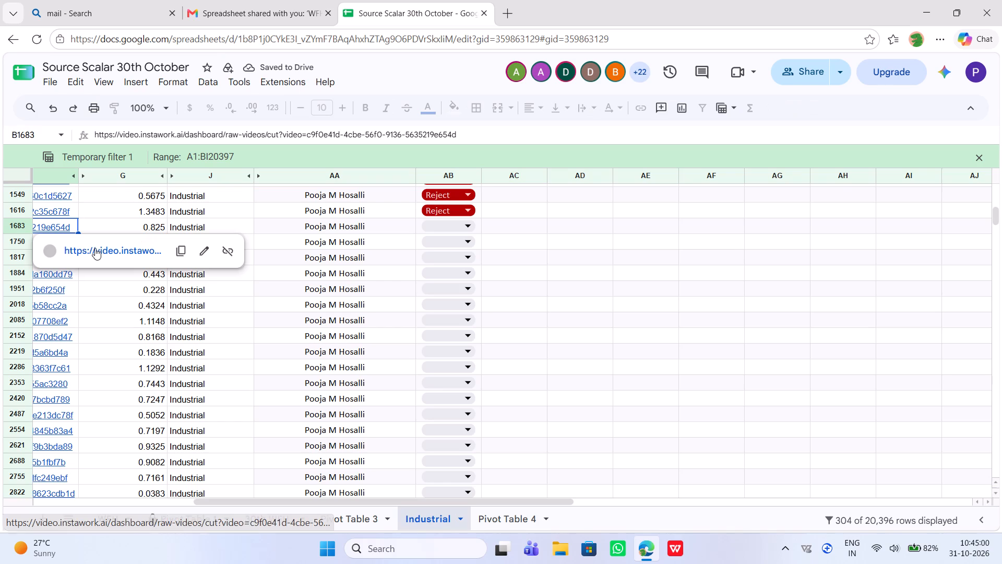
click(95, 248)
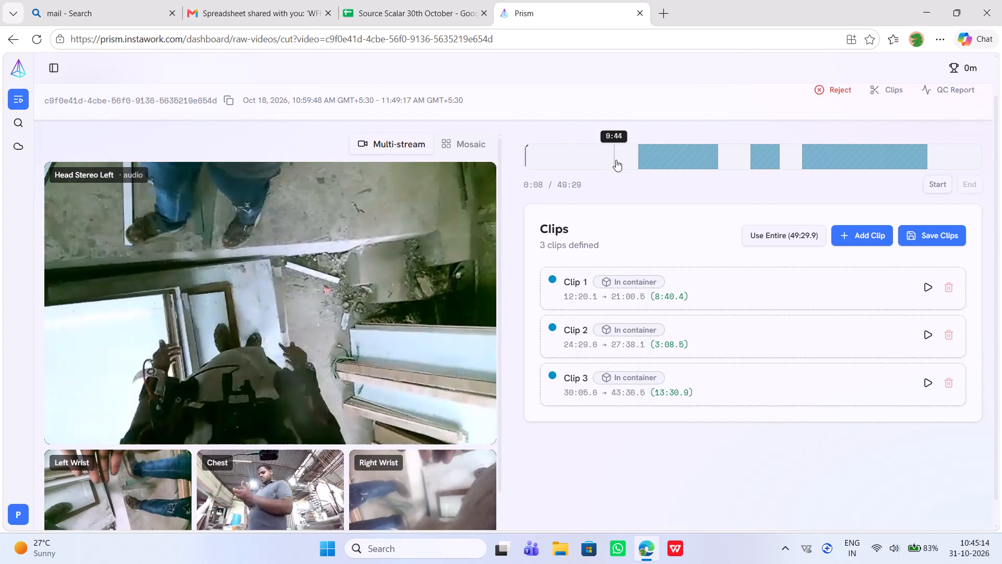
Examine the newly opened raw video around 9:44 and 24:23 to judge the task and camera views.
click(616, 160)
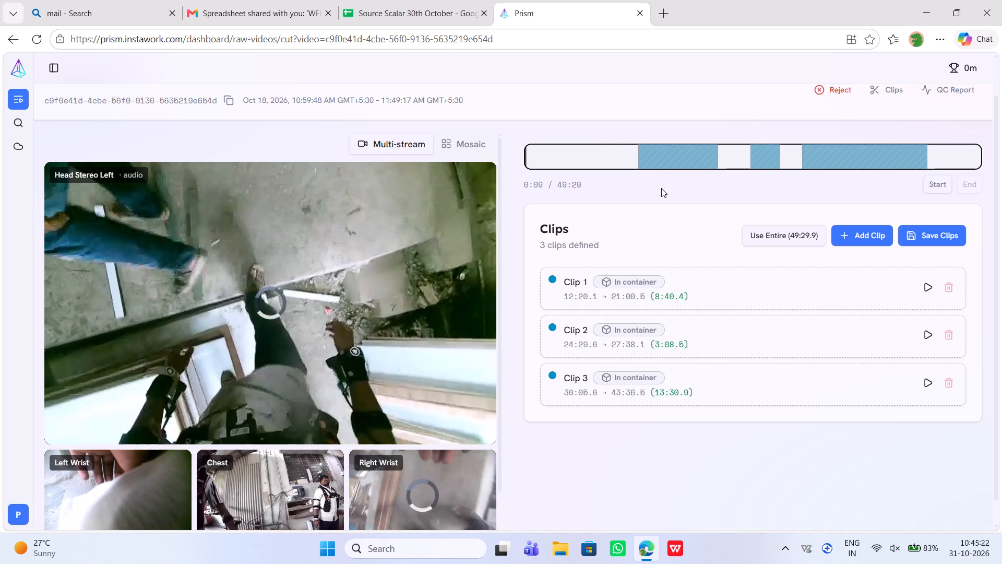
click(661, 188)
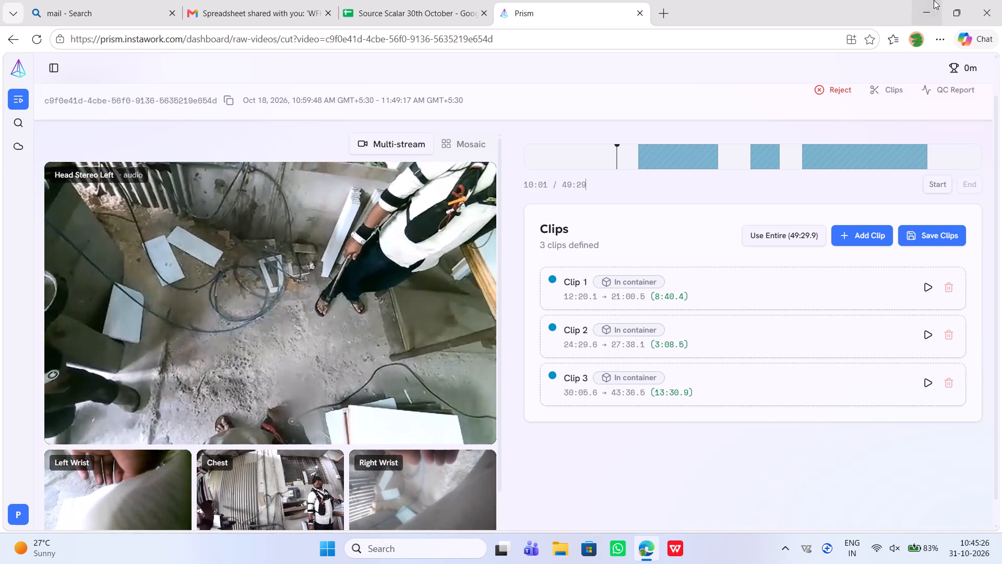
click(750, 160)
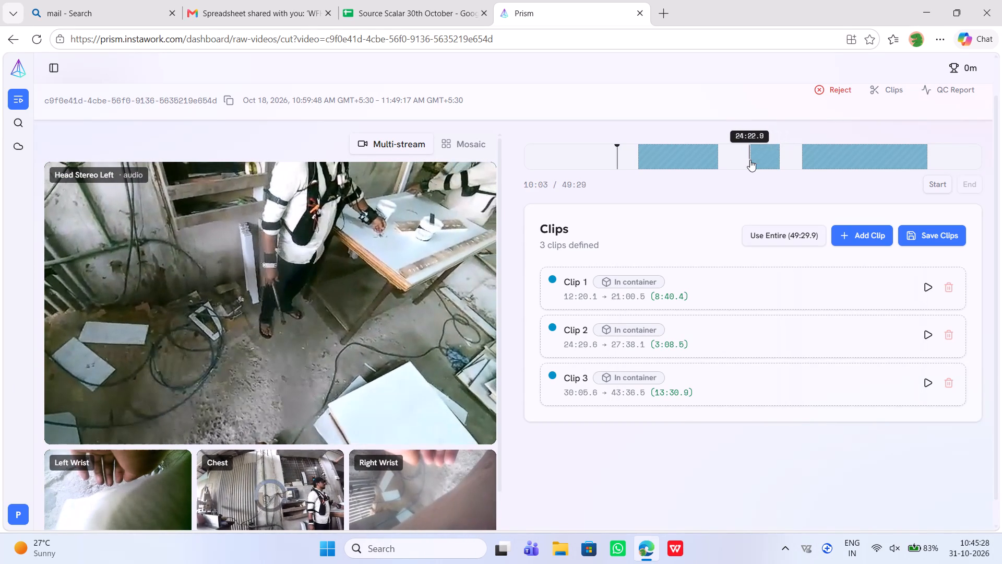
click(783, 183)
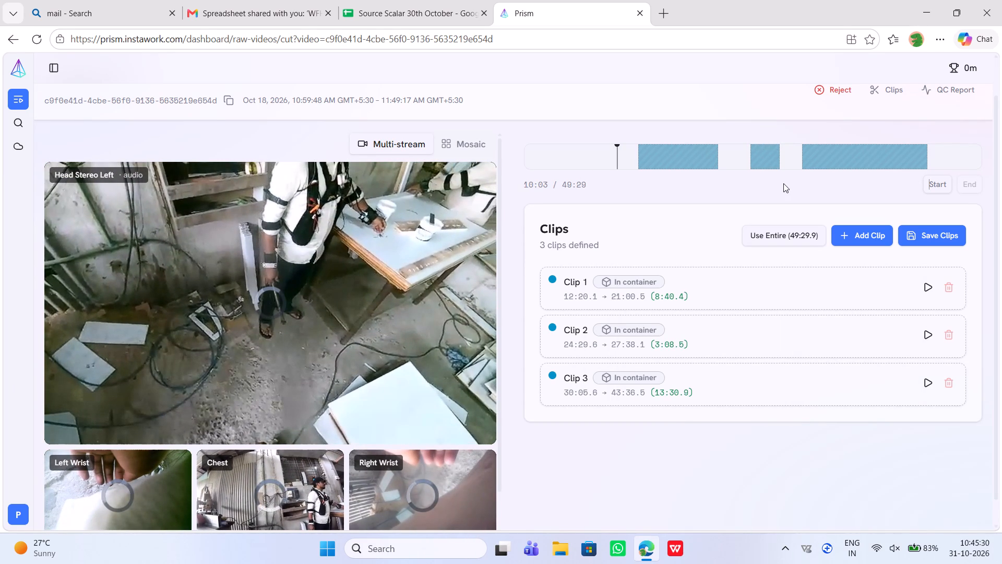
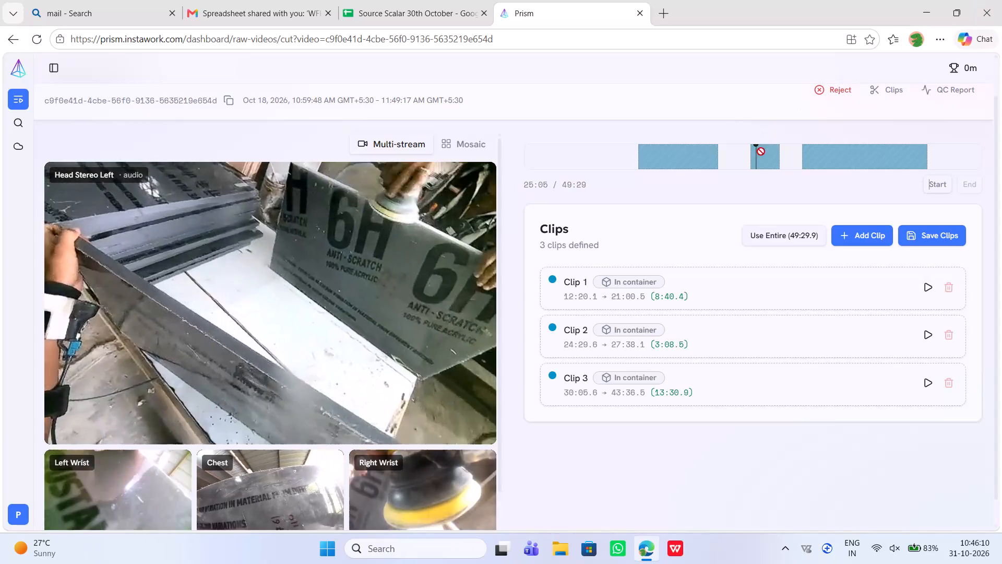
Examine the raw video around 26:10, inside the second clip, to check the task and the head, chest and wrist camera views.
click(766, 163)
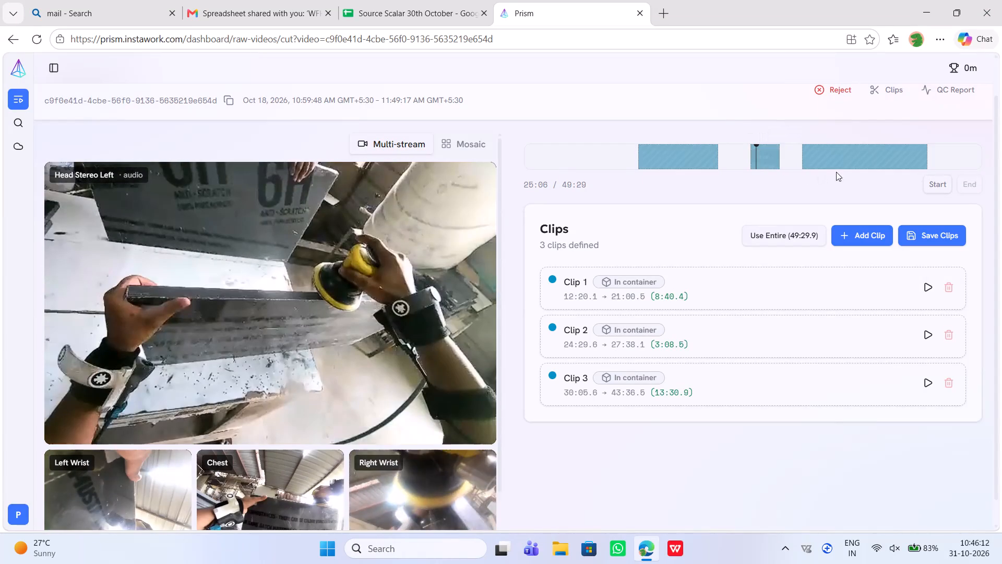
scroll(549, 115, down, 1)
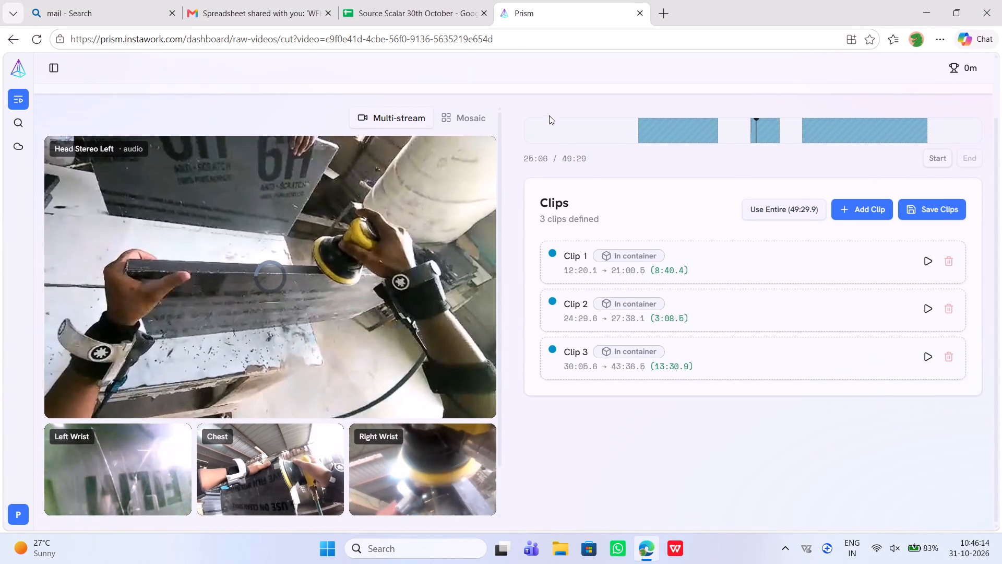
scroll(549, 115, down, 1)
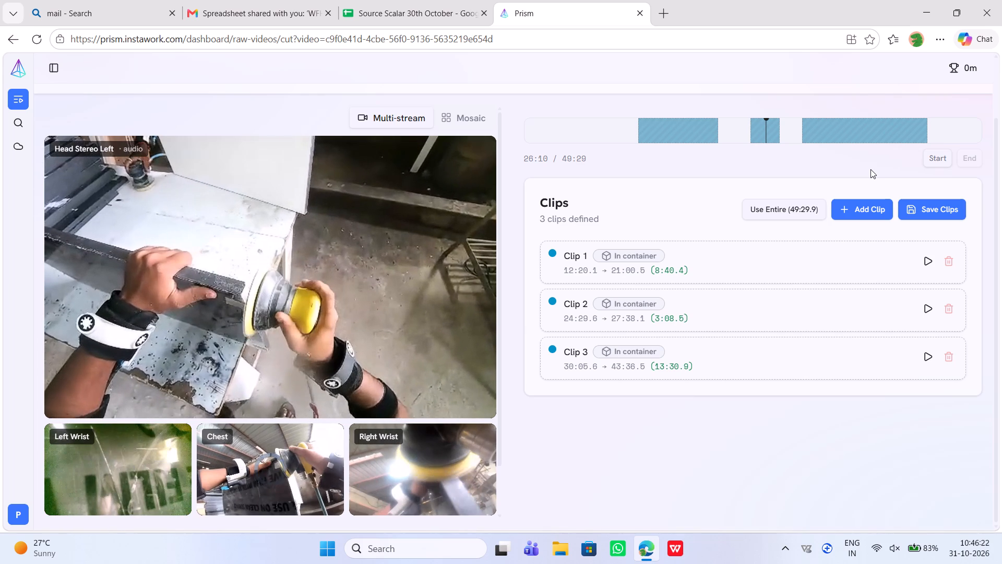
scroll(556, 87, down, 1)
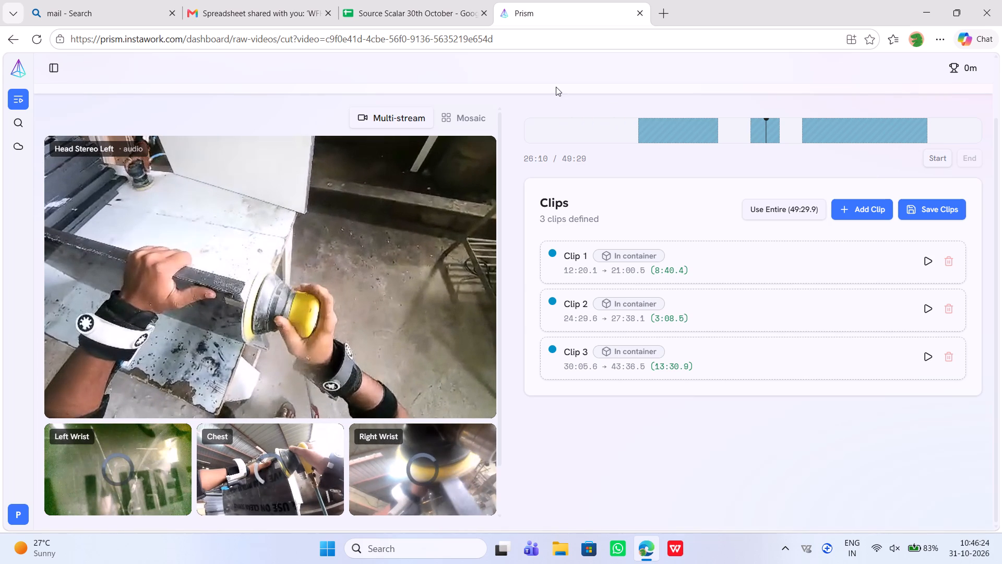
scroll(556, 87, down, 1)
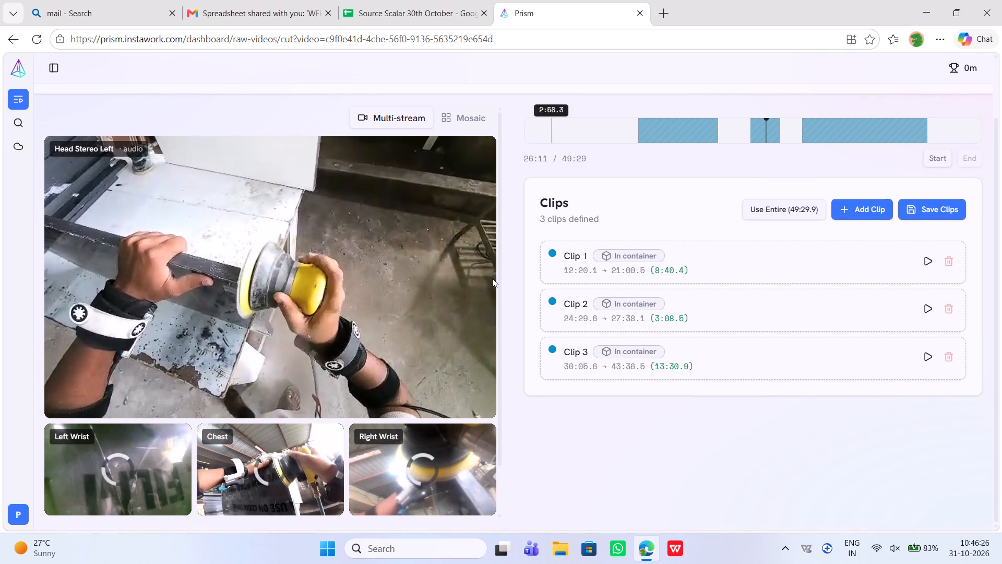
scroll(449, 354, down, 1)
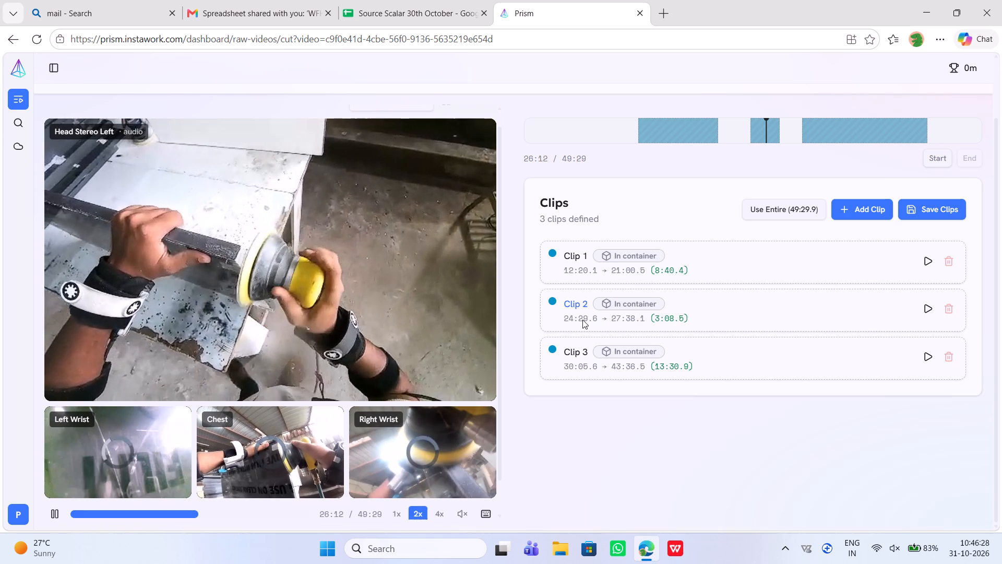
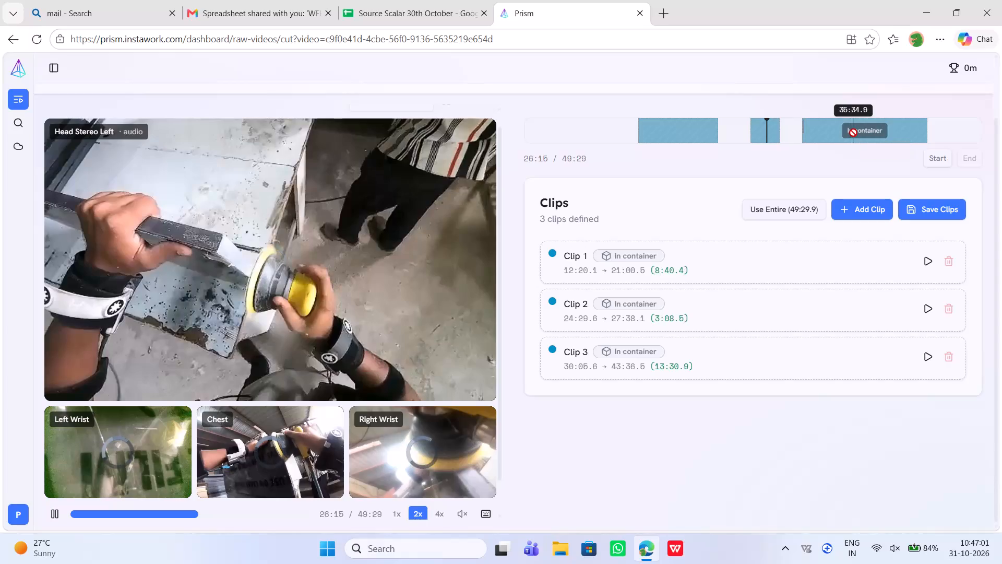
Examine the raw video around 35:35, inside the third clip, and near its end around 49:15, then pause playback.
click(875, 170)
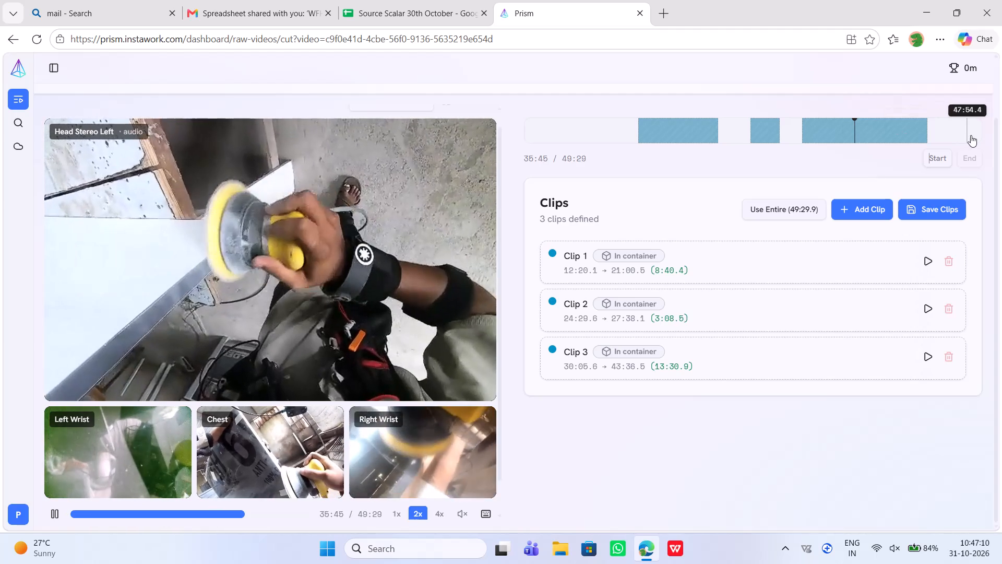
click(980, 135)
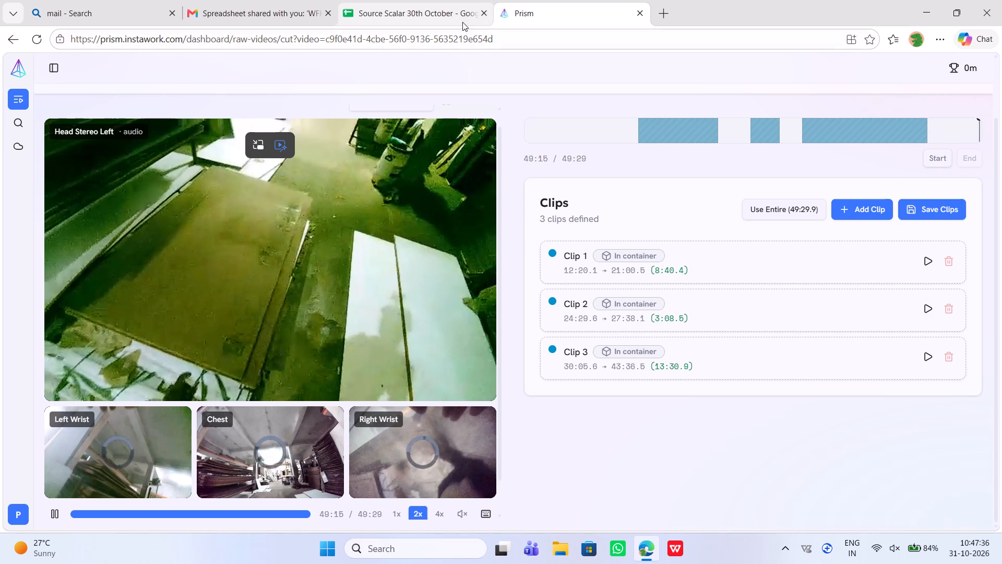
click(451, 183)
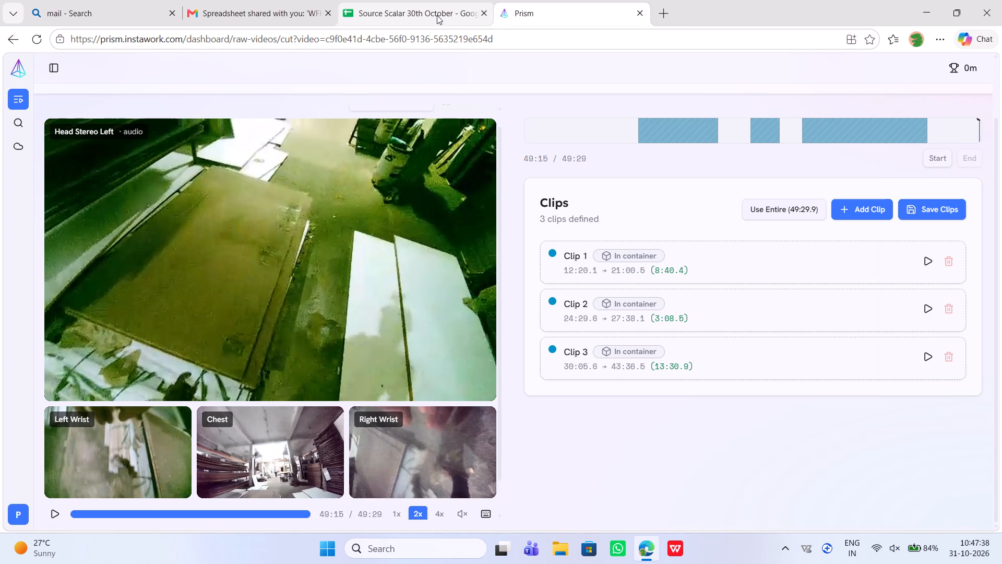
In the Source Scalar 30th October spreadsheet, set the column AB verdict for row 1683 to Reject.
click(437, 15)
click(468, 223)
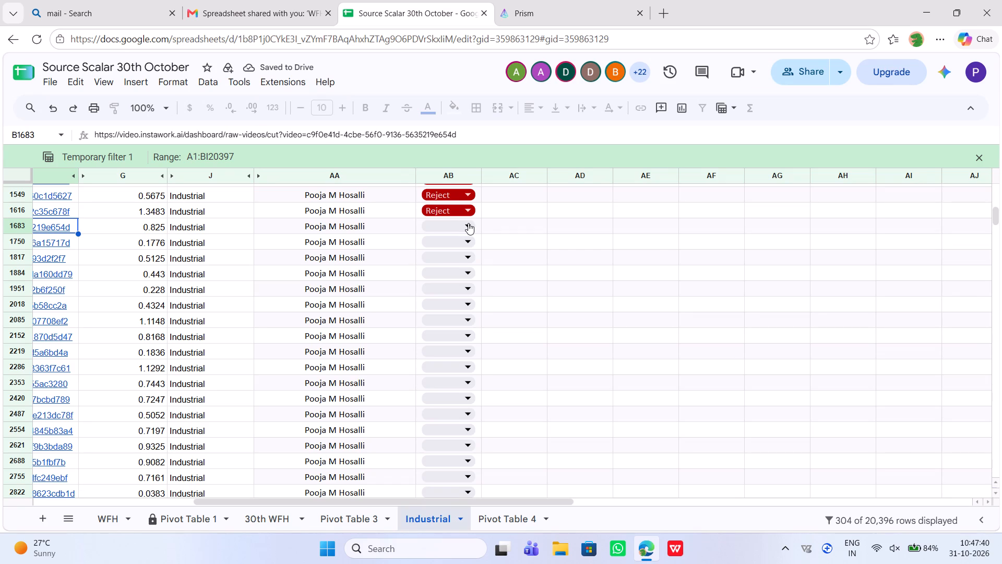
click(483, 286)
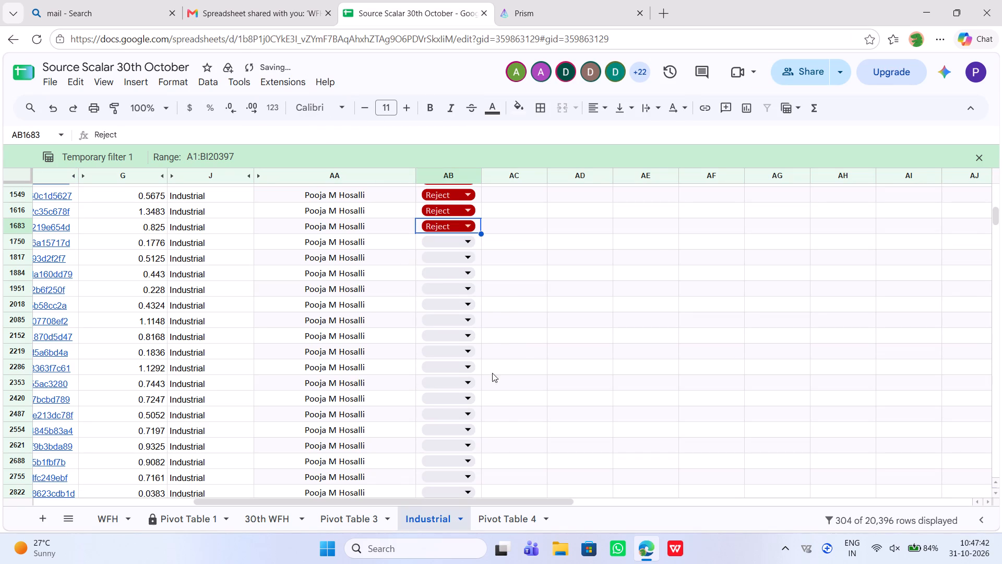
Check the reviewer's 31/10/2026 figures in Pivot Table 4, then return to the Industrial sheet.
click(509, 510)
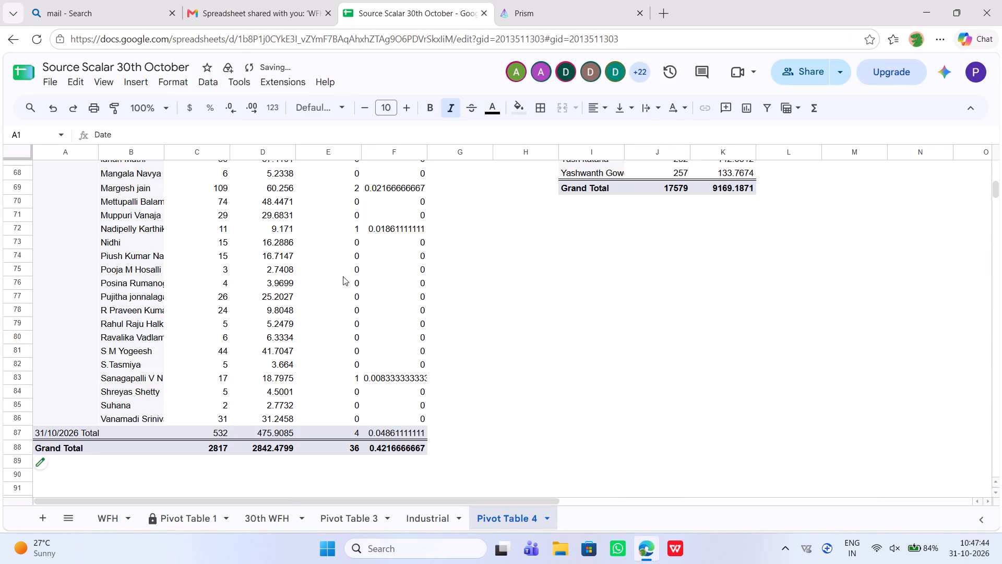
click(279, 276)
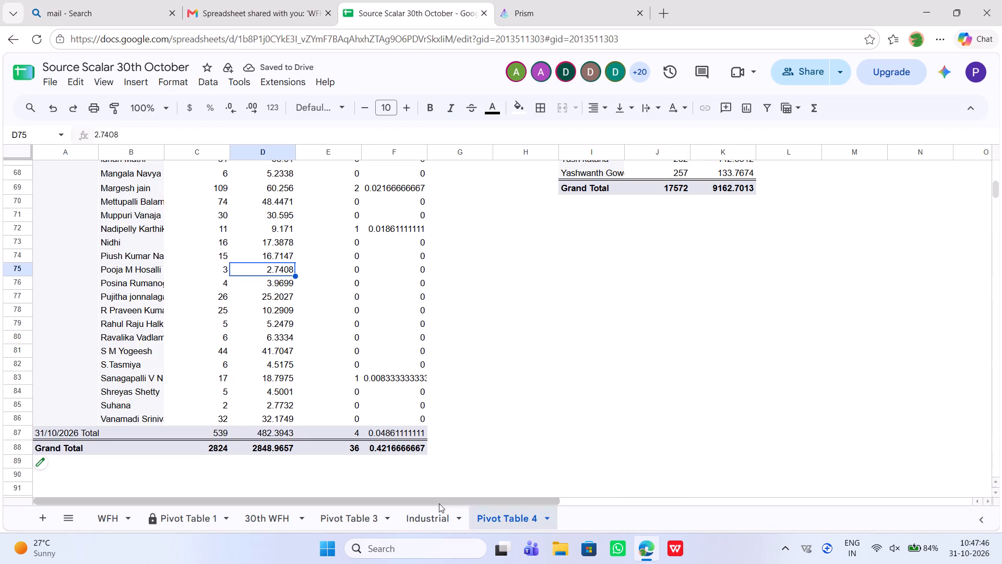
click(440, 516)
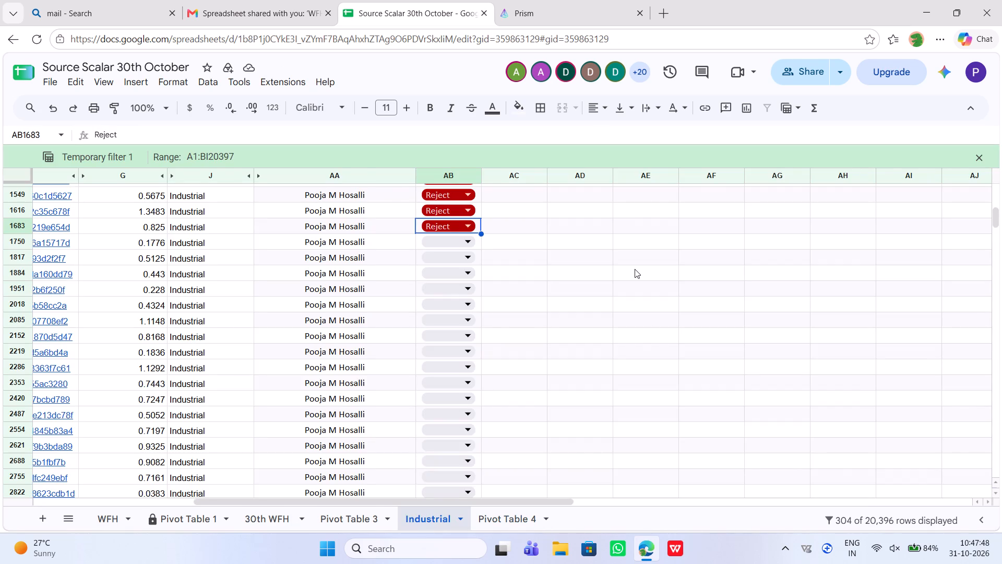
For row 1683, set the column AY issue to "camera rig in frame" and column BA to NO.
scroll(637, 269, left, 5)
click(670, 226)
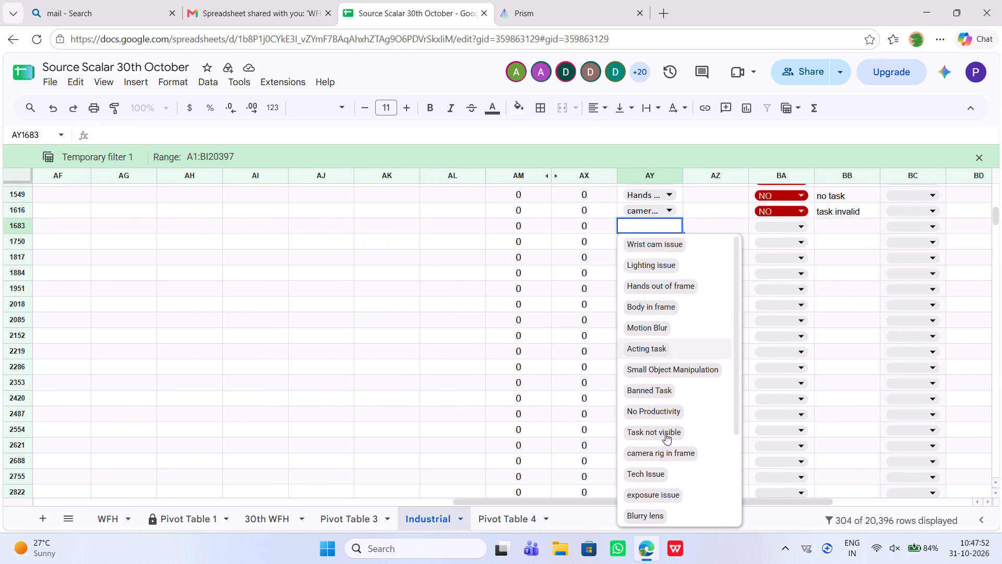
click(671, 450)
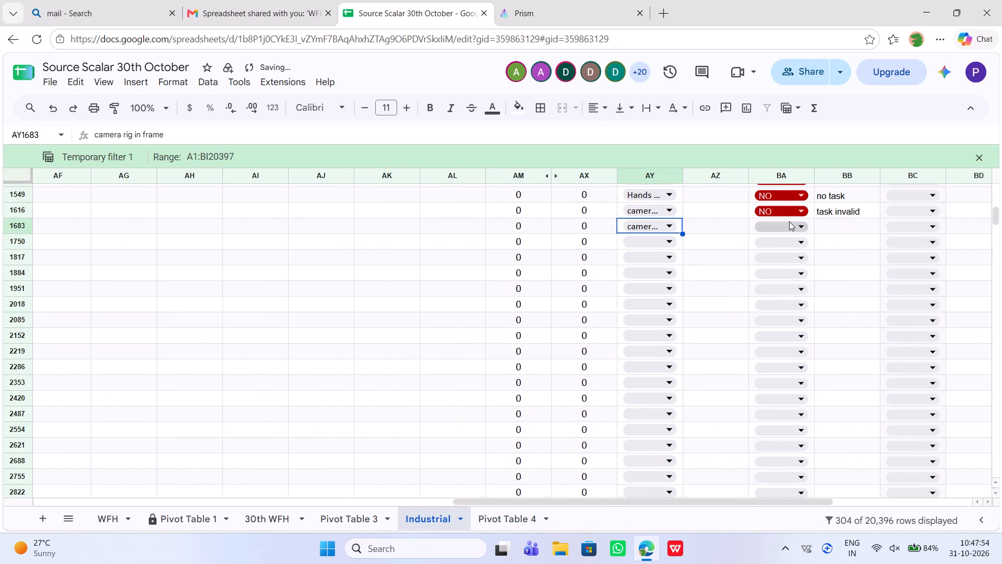
click(789, 221)
drag(790, 228, 790, 266)
click(790, 266)
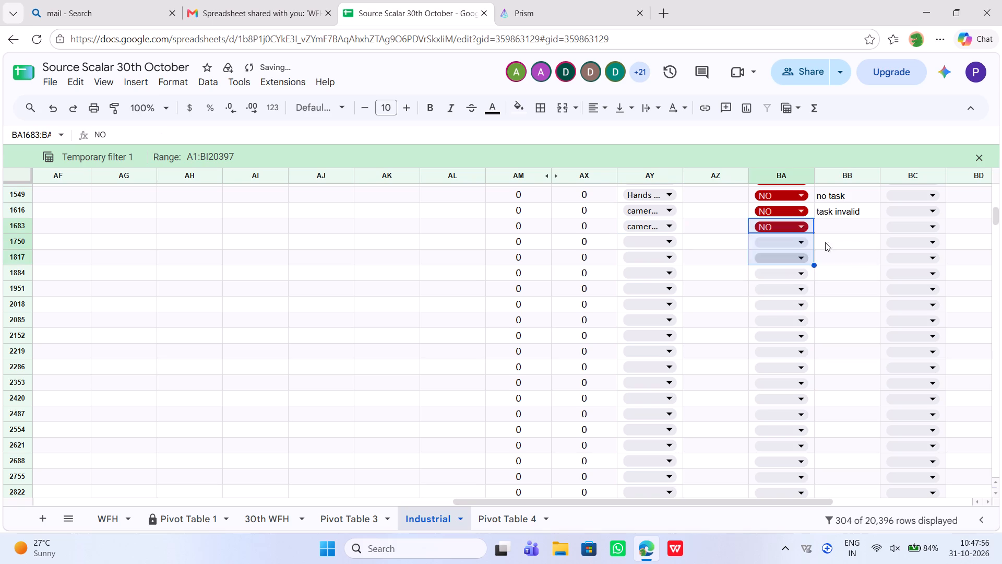
Copy the remark "task invalid" from row 1616 into column BB of row 1683.
click(837, 233)
key(ctrl+v)
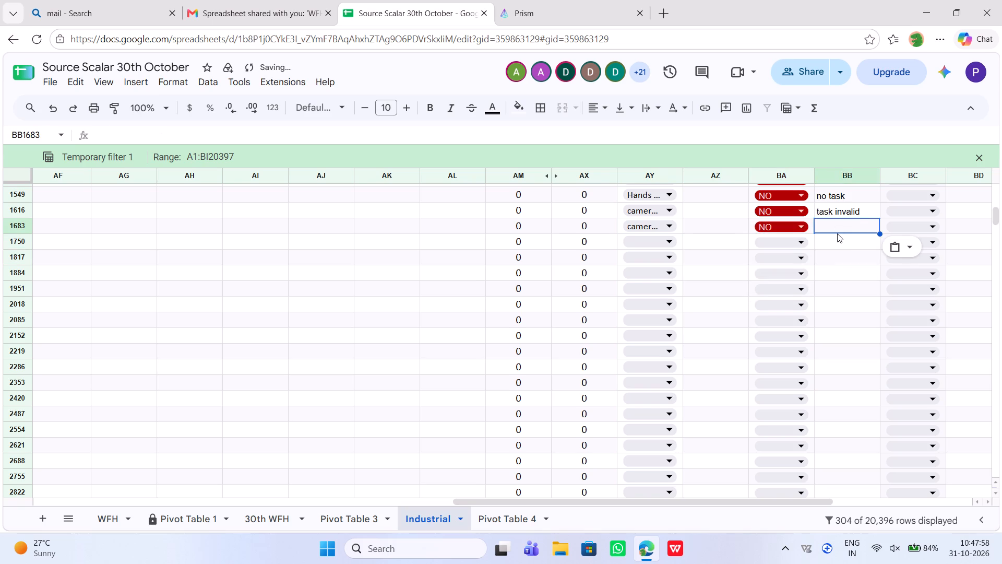
double_click(858, 211)
drag(858, 211, 827, 211)
key(ctrl+c)
click(832, 228)
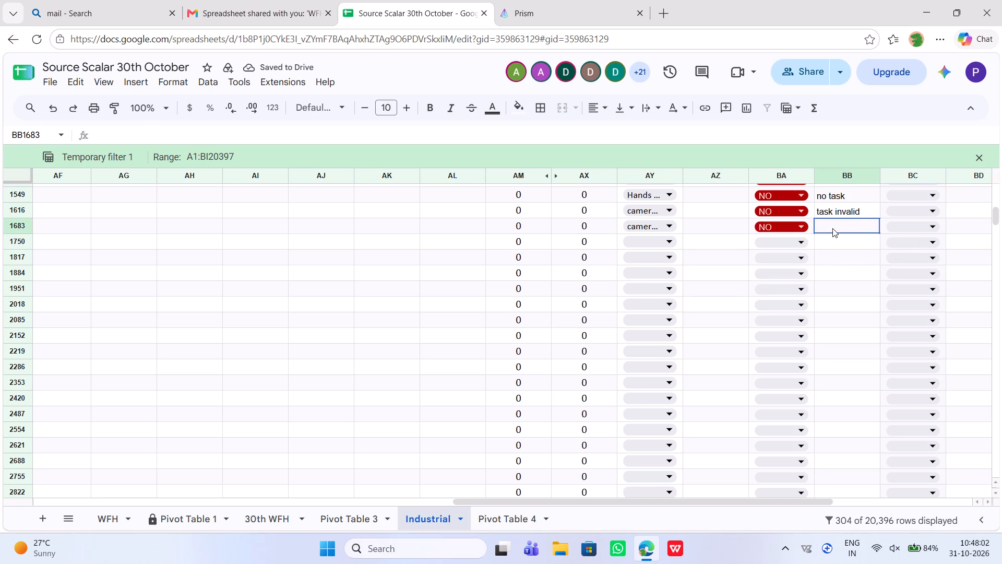
key(ctrl+v)
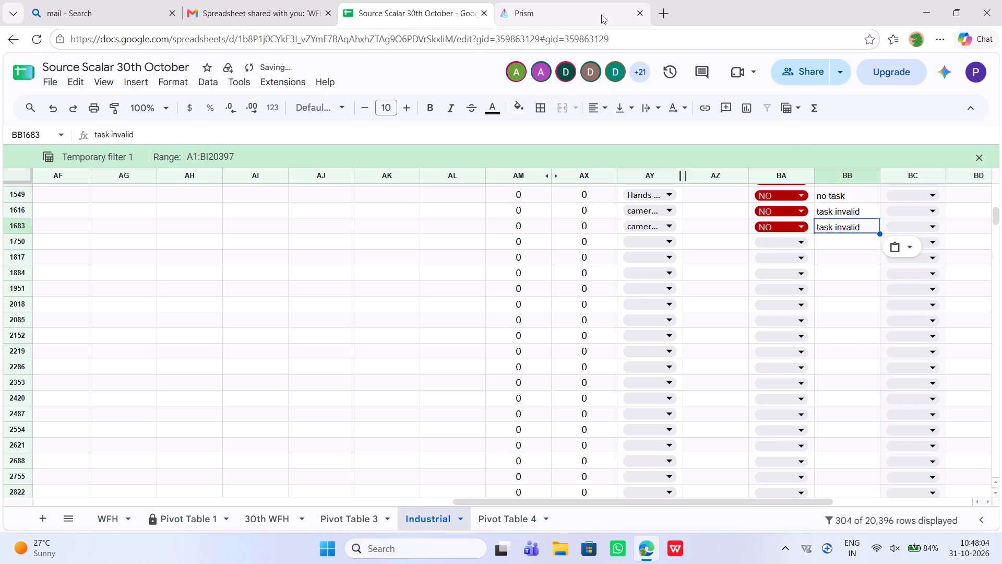
Switch back to Prism and resume playback of the raw video from about 49:15.
click(601, 15)
click(445, 215)
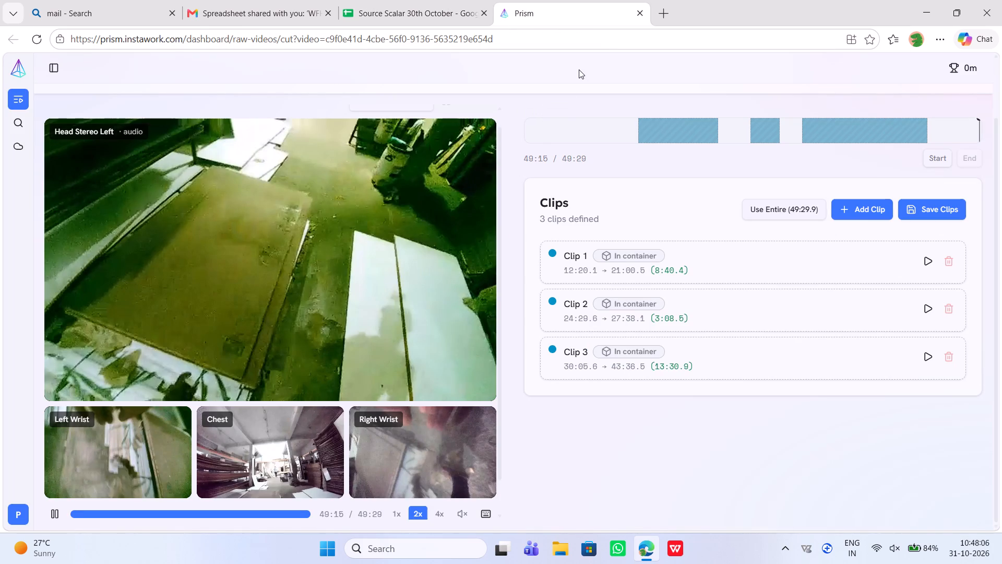
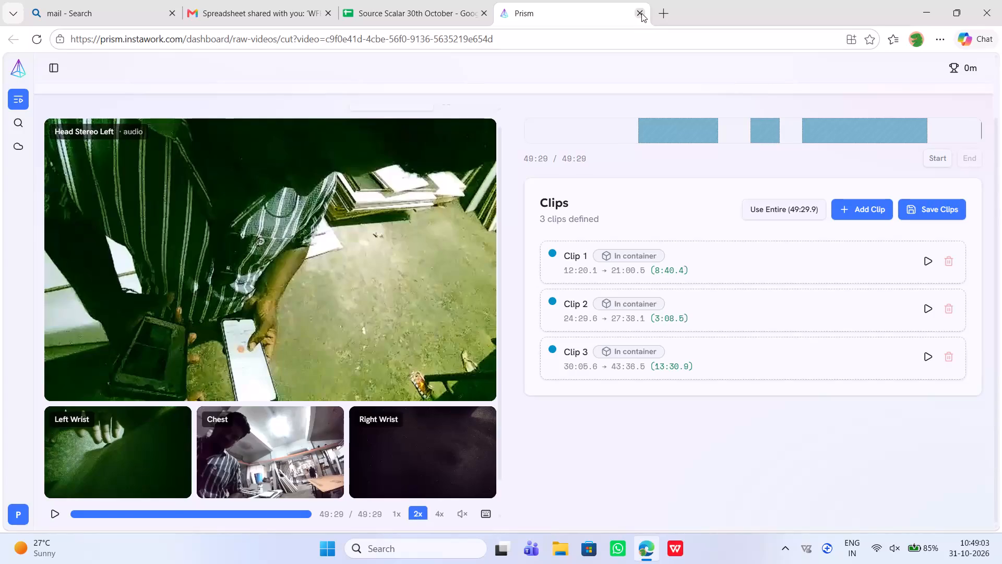
Close the row 1683 video and open the raw video linked in row 1750 of the Industrial sheet.
click(641, 13)
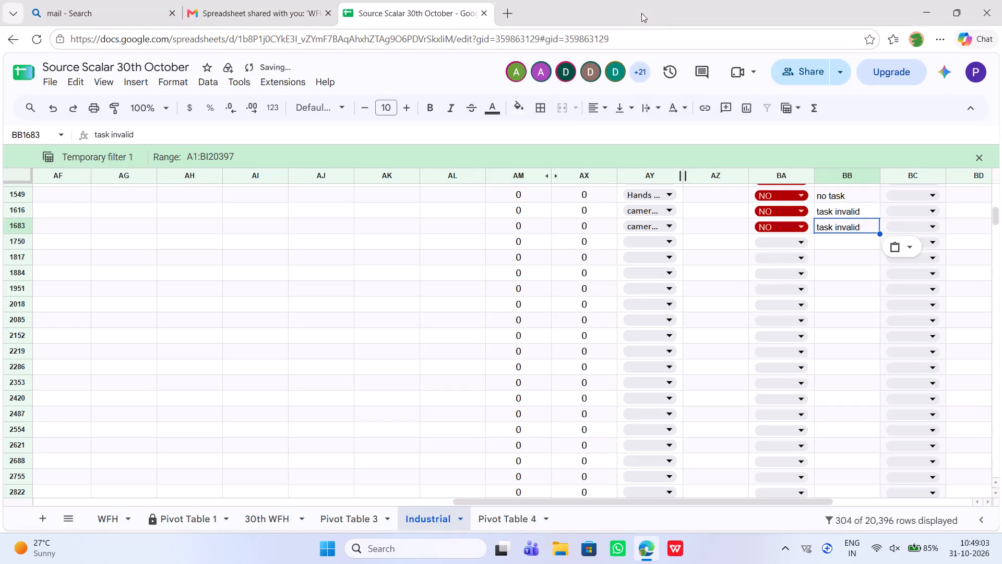
scroll(410, 236, right, 6)
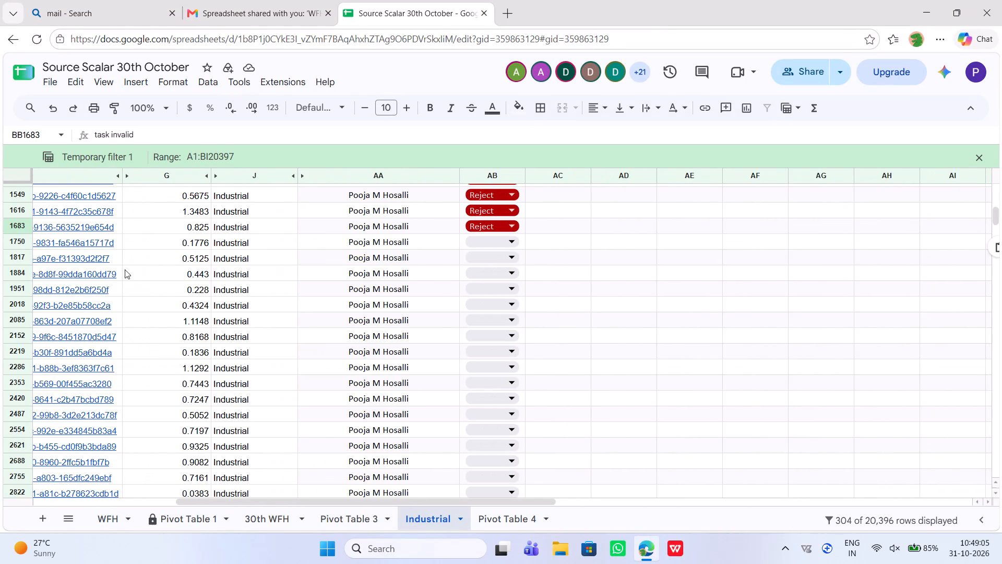
click(102, 242)
click(108, 262)
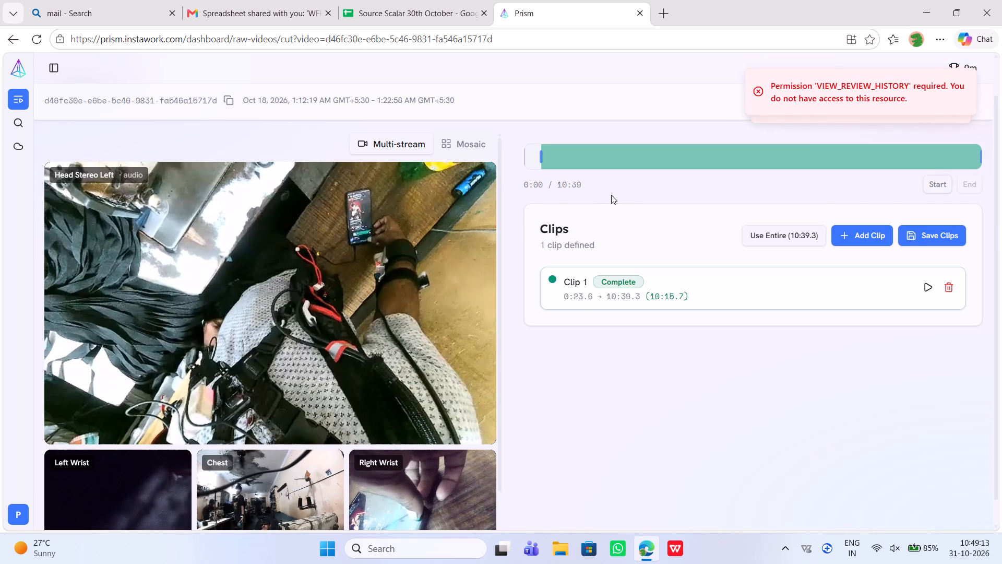
Examine row 1750's raw video, skipping ahead from the opening seconds to about 5:06.
click(700, 192)
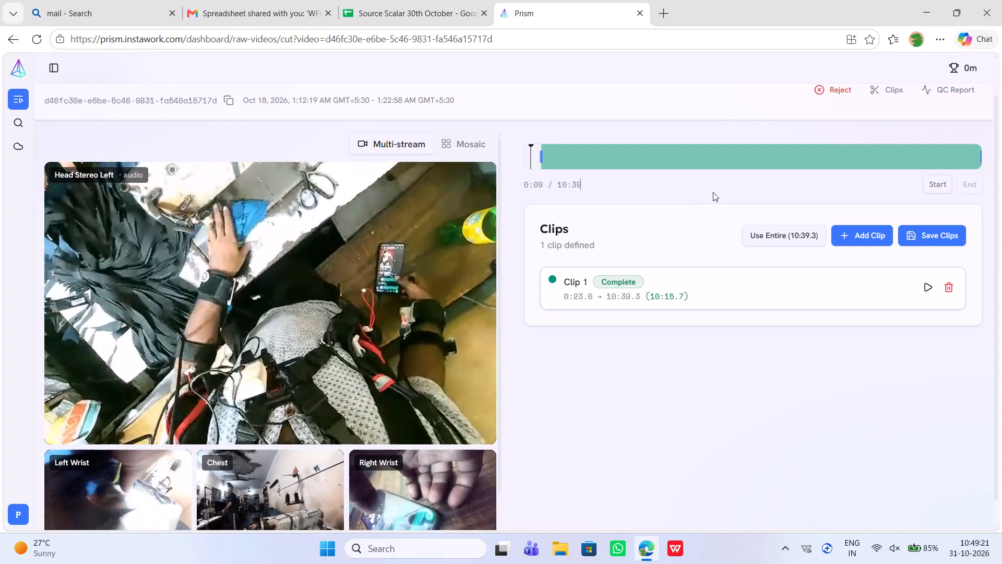
click(744, 165)
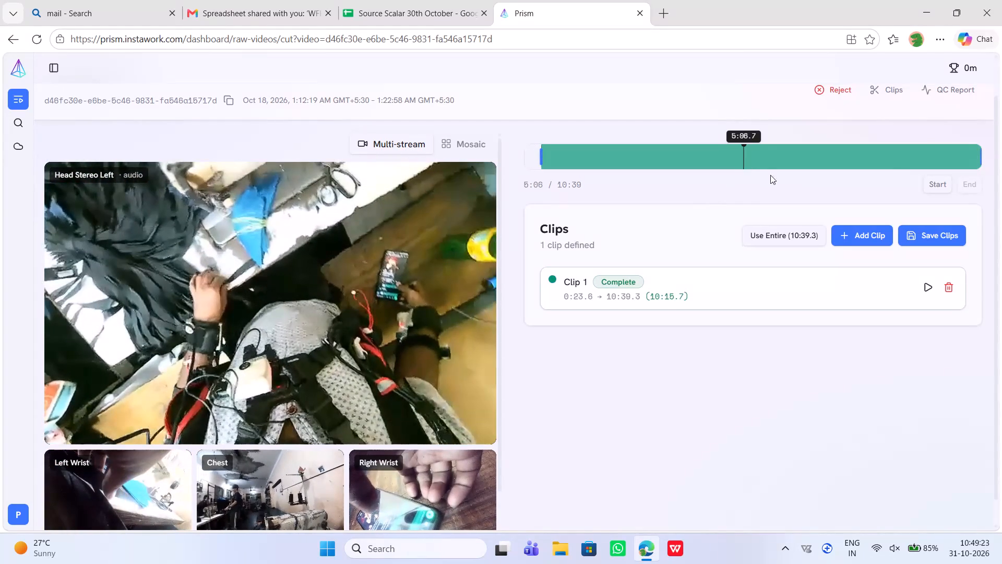
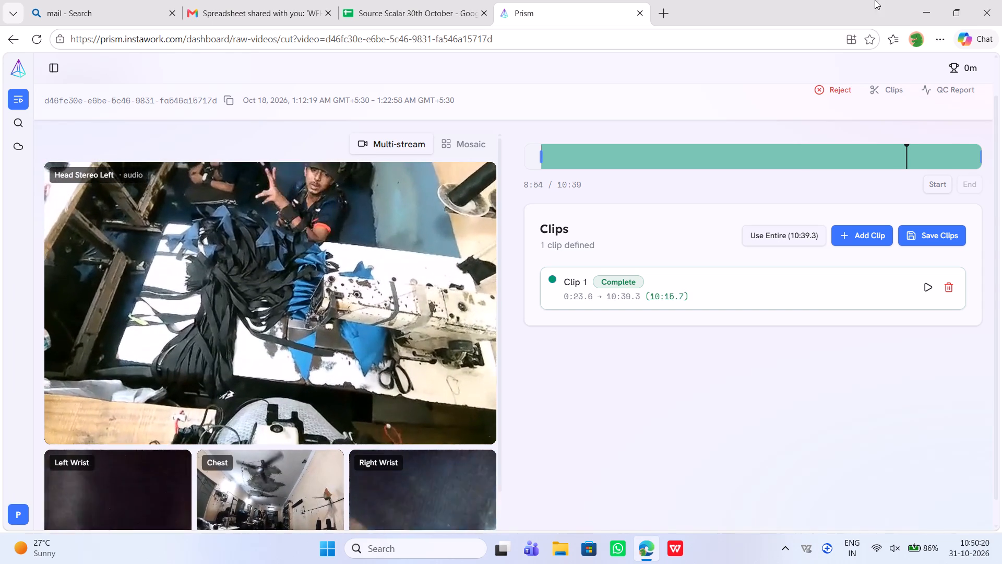
Examine the end of row 1750's raw video, skipping ahead to about 10:34, and close the video.
click(979, 161)
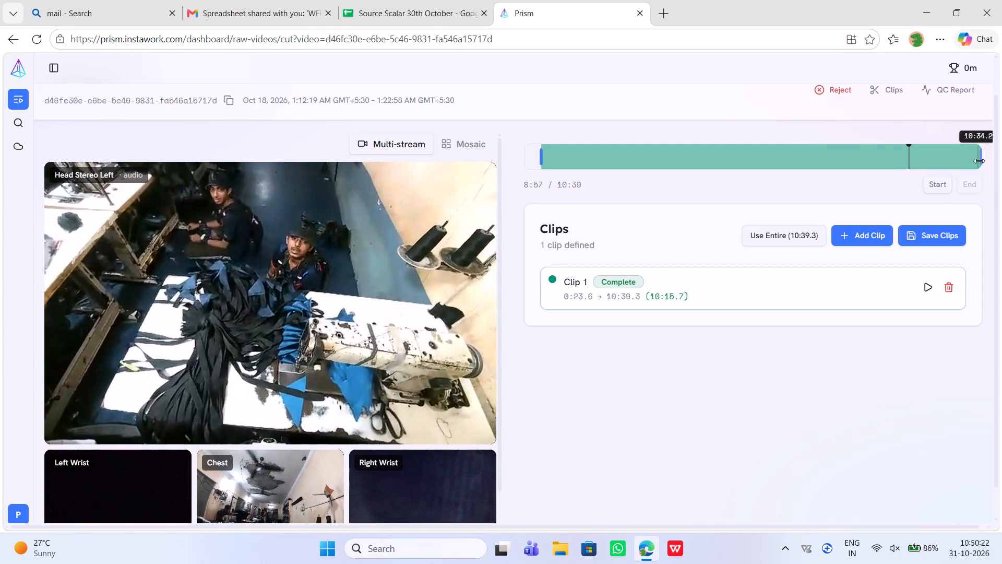
click(678, 85)
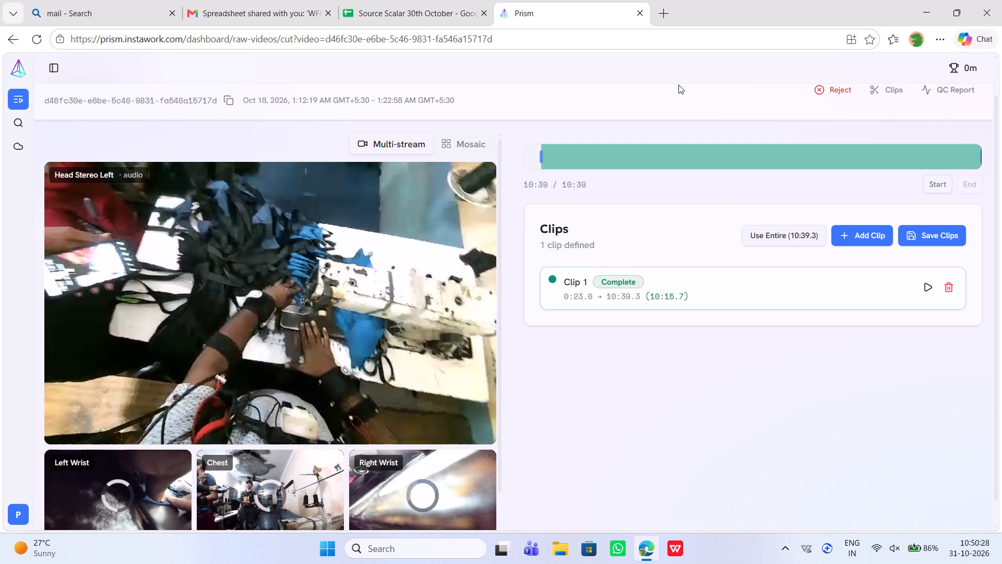
click(615, 68)
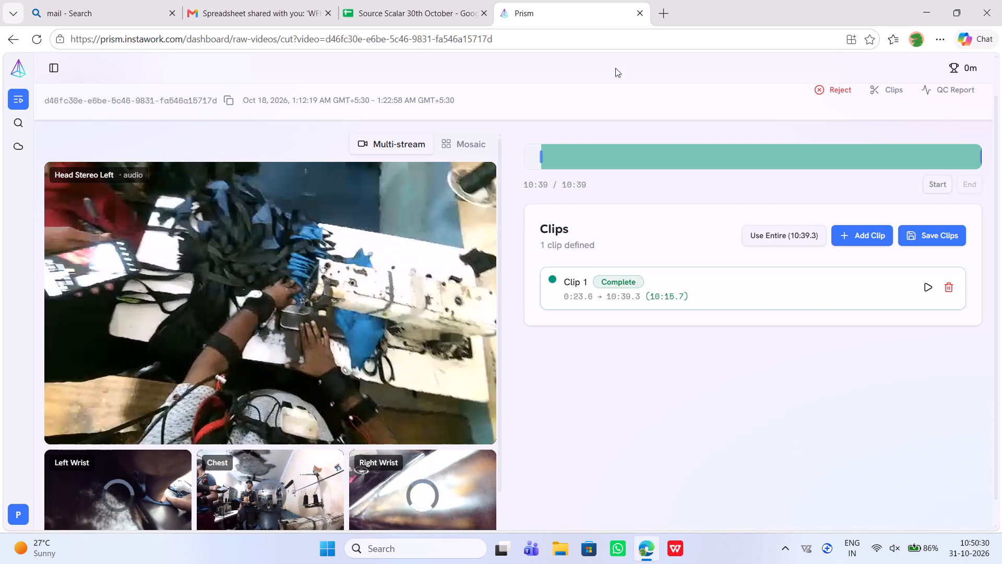
click(638, 13)
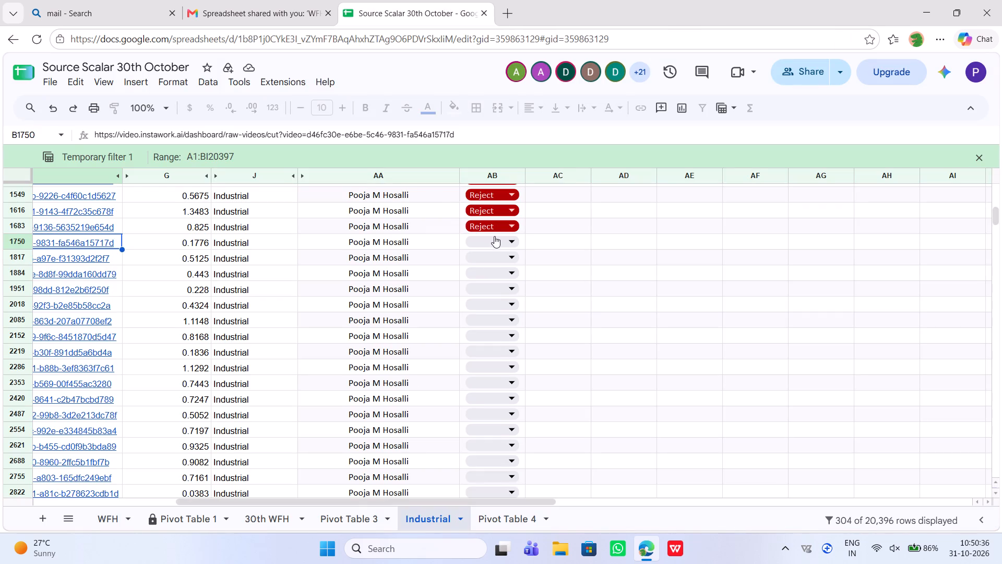
Mark row 1750 as Reject in column AB and set its issue in column AY to Banned Task.
click(494, 236)
click(514, 239)
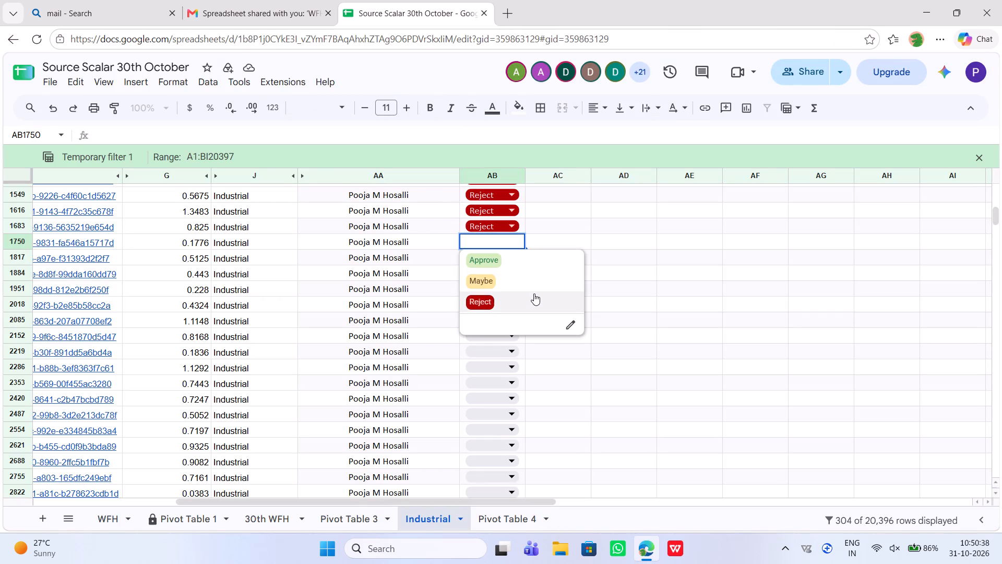
click(534, 293)
scroll(534, 293, left, 4)
drag(610, 240, 626, 400)
click(626, 400)
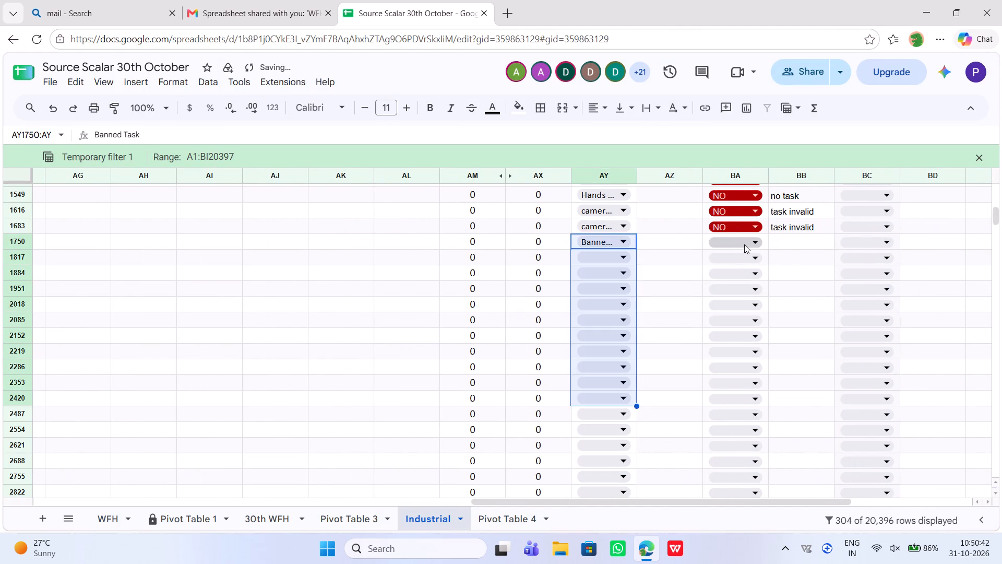
Set row 1750's column BA to NO and paste the remark "task invalid" in column BB.
drag(744, 244, 749, 289)
click(749, 289)
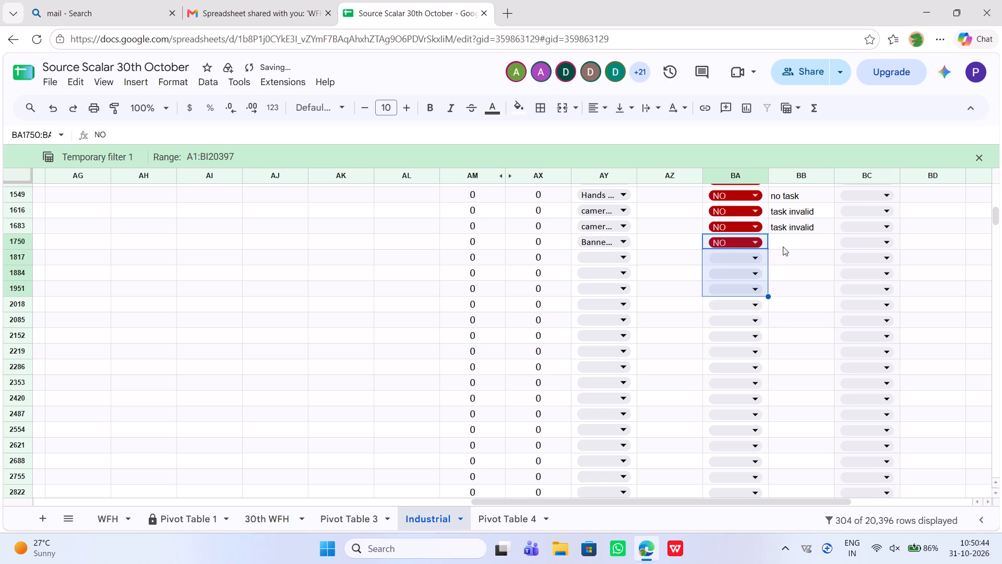
click(783, 246)
key(ctrl+v)
Open the raw video linked in row 1817 of the Industrial sheet.
scroll(783, 246, right, 6)
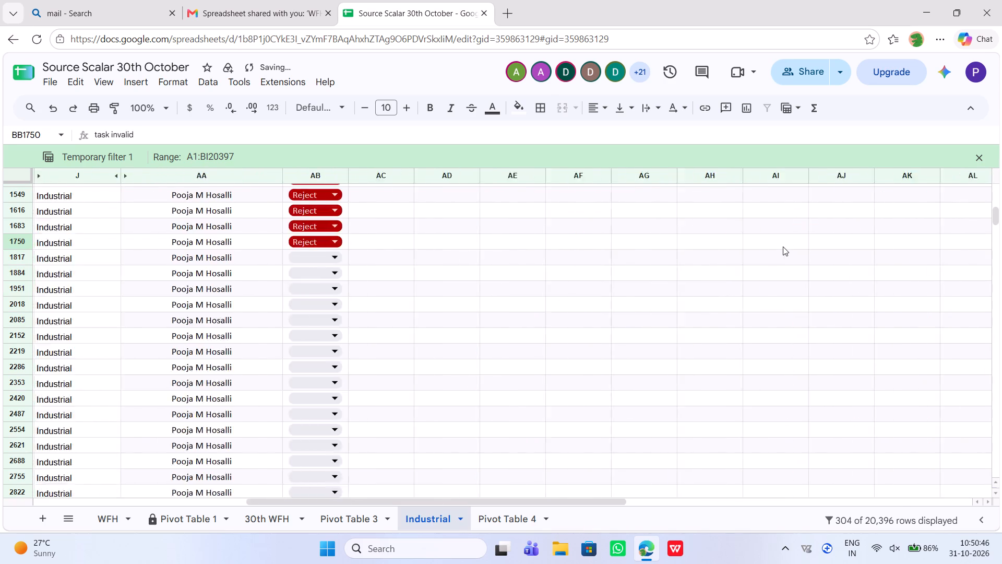
scroll(783, 246, right, 4)
scroll(783, 246, left, 4)
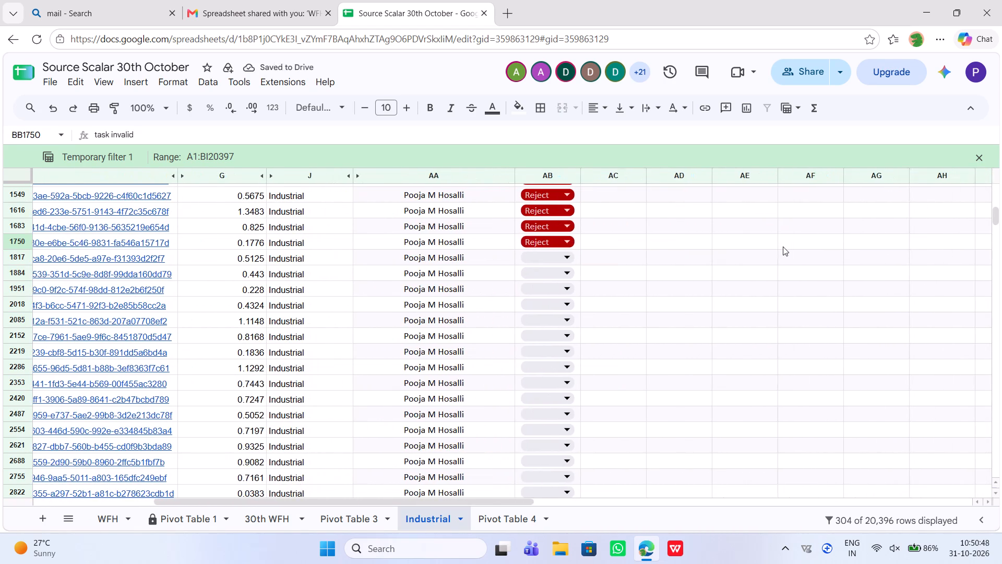
click(154, 261)
click(144, 276)
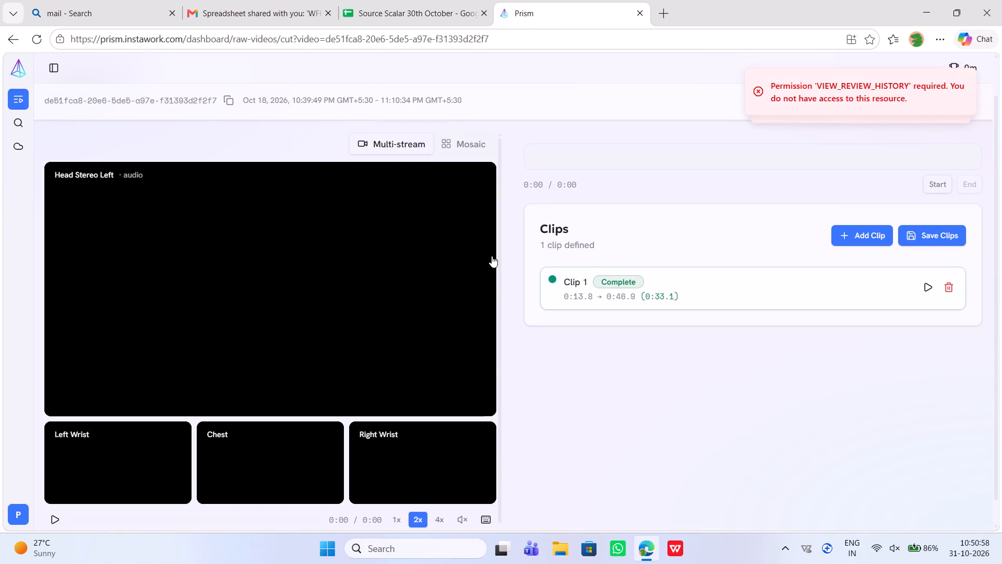
Examine row 1817's raw video near its midpoint and in its last half minute, finishing at 4x speed, and close it.
click(640, 355)
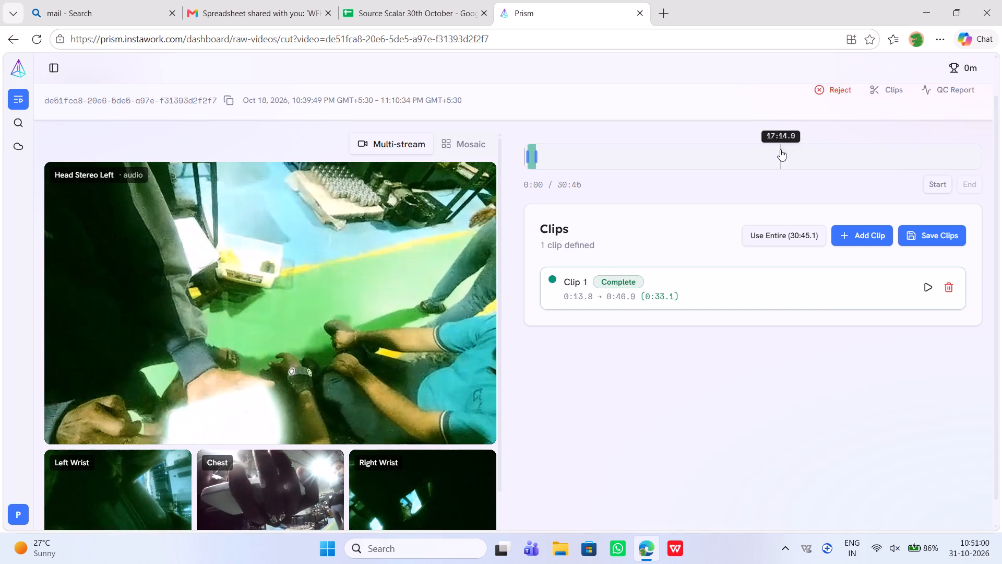
click(747, 154)
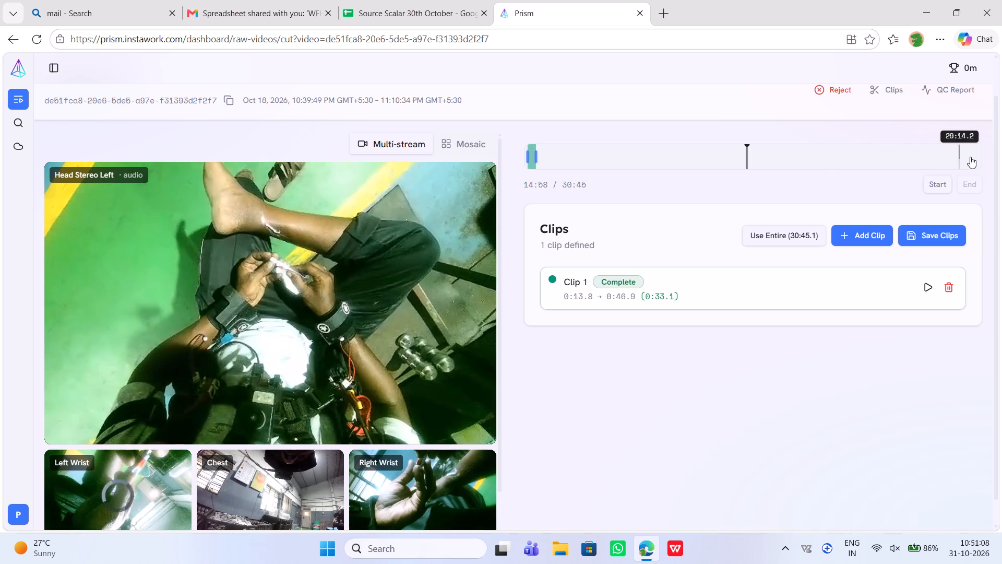
click(974, 158)
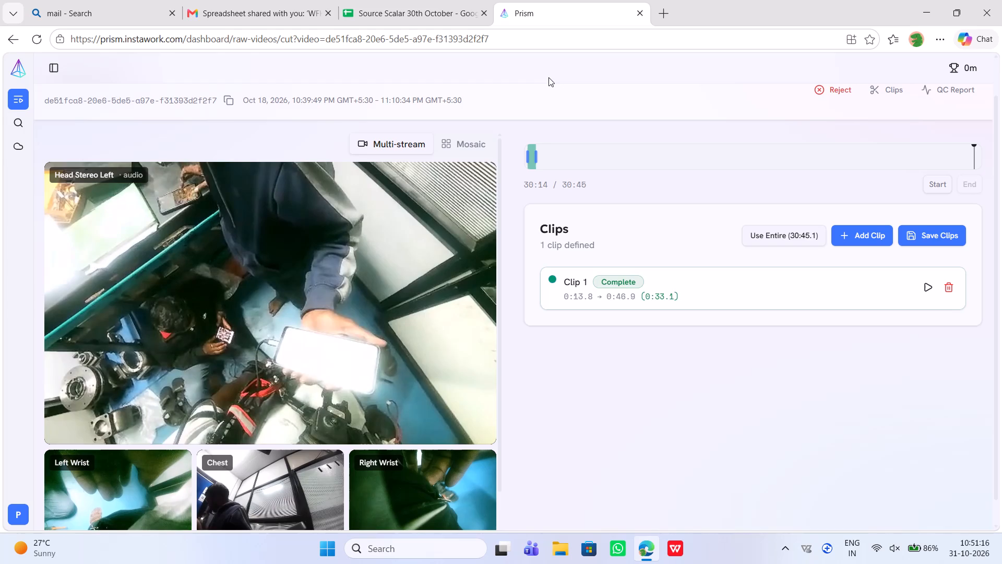
scroll(417, 390, down, 2)
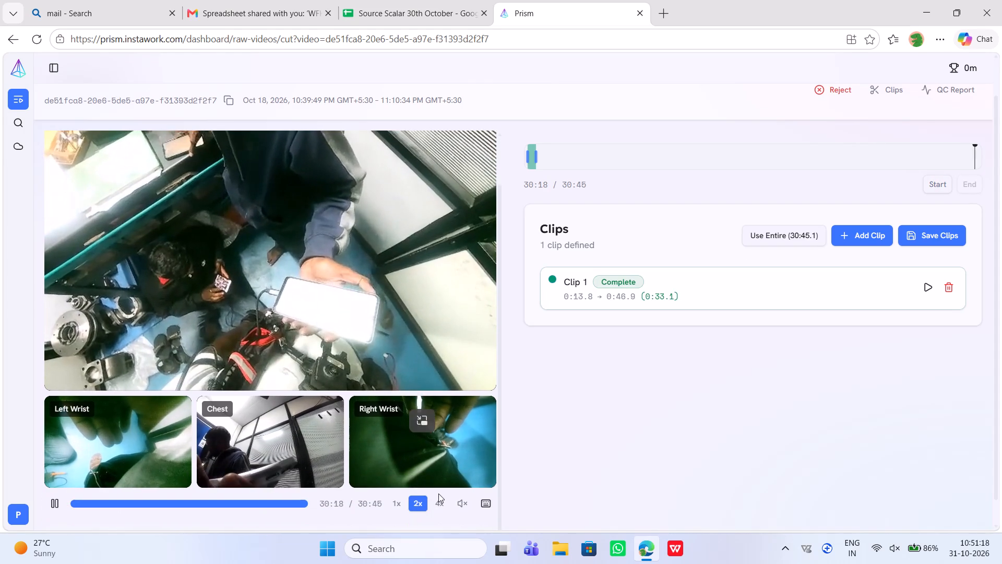
click(444, 504)
click(631, 459)
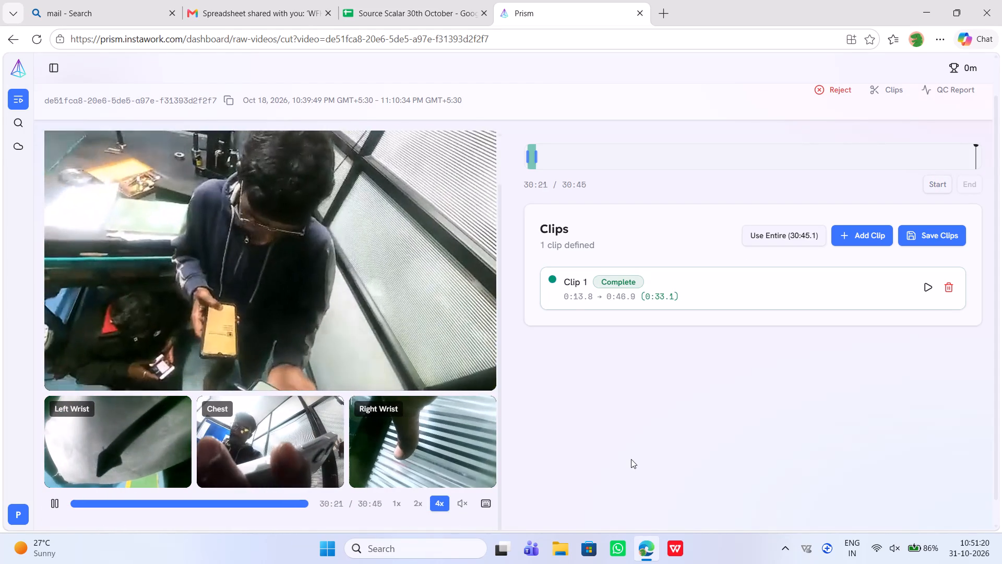
click(980, 161)
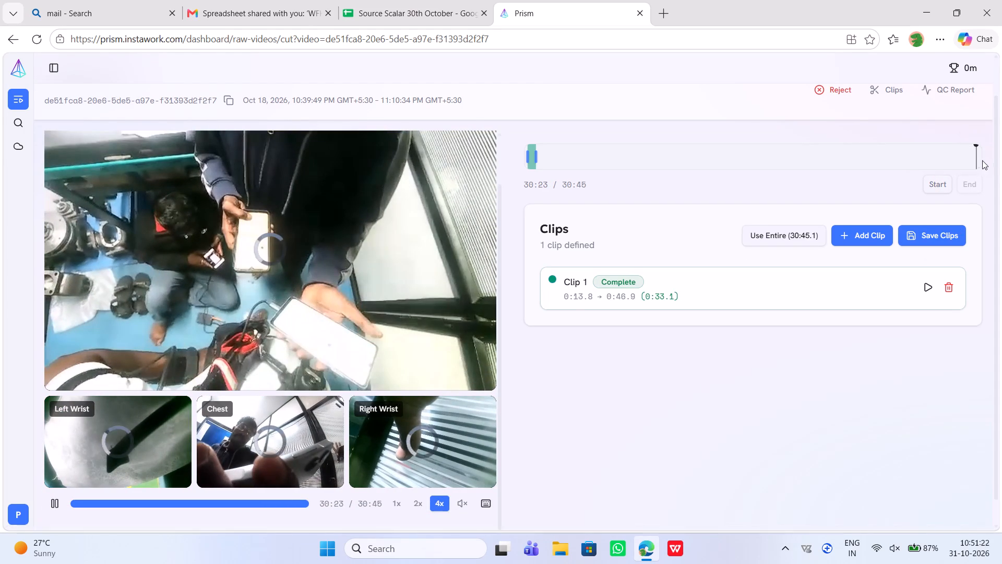
click(981, 160)
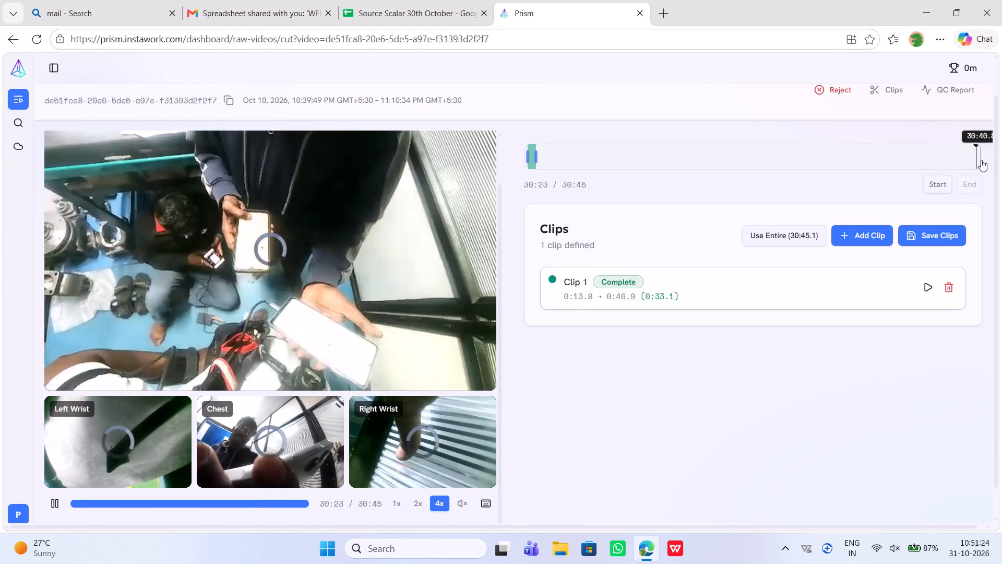
click(662, 105)
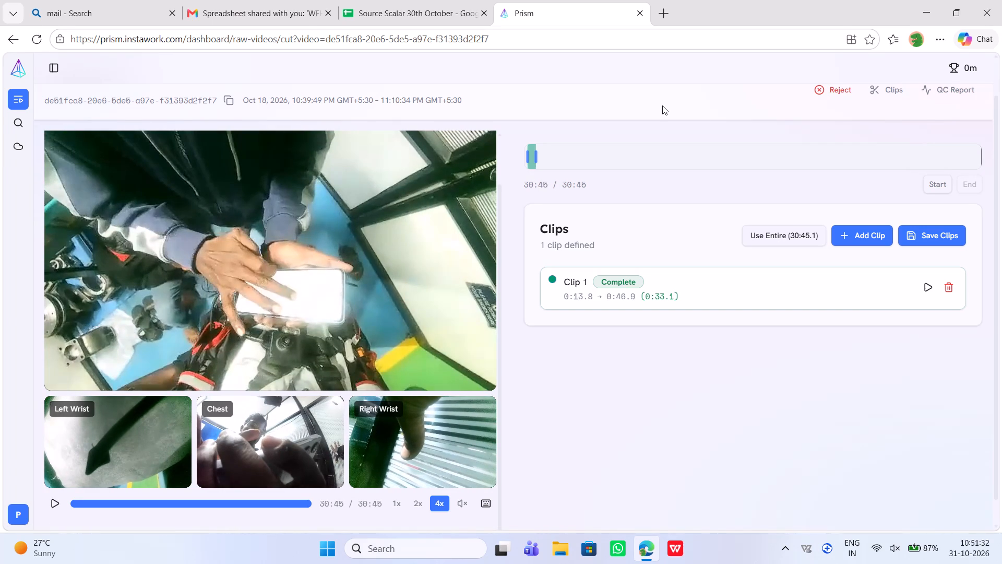
click(639, 12)
Mark row 1817 as Reject in column AB and set its issue in column AY to Not attentive.
click(549, 260)
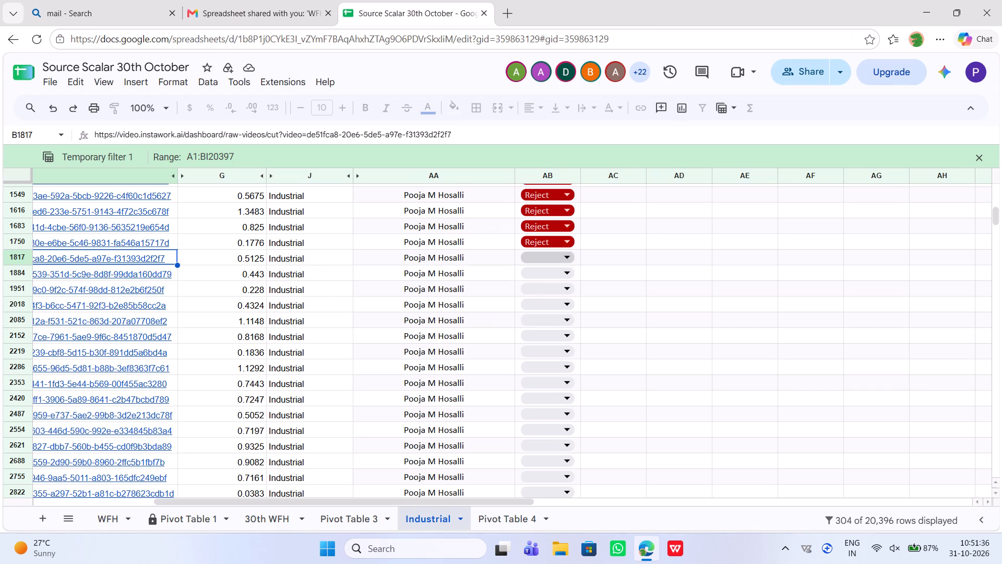
click(568, 318)
scroll(708, 298, left, 5)
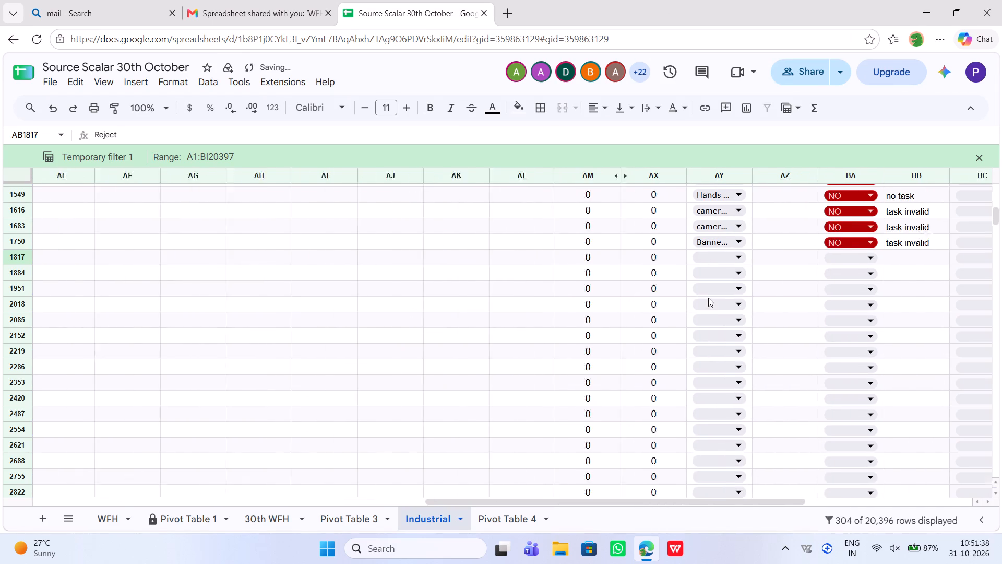
click(721, 255)
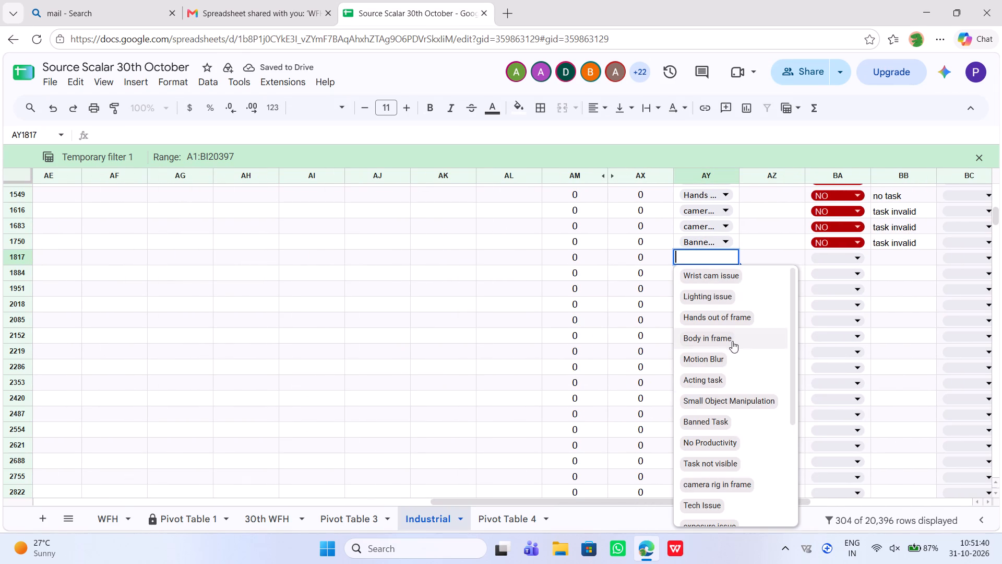
scroll(731, 475, down, 3)
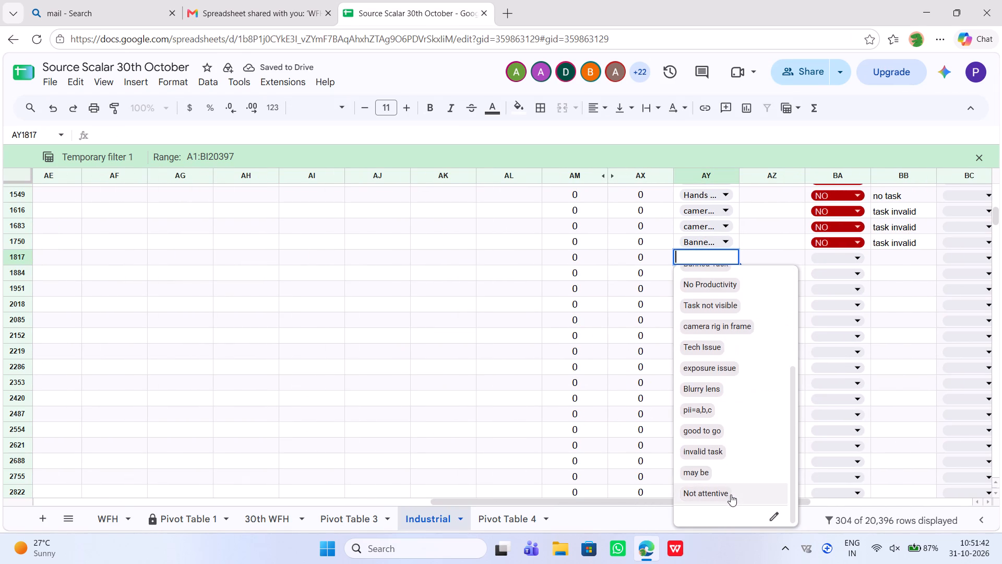
click(731, 495)
Set row 1817's column BA to NO and paste the remark "task invalid" in column BB.
drag(855, 256, 854, 299)
click(854, 299)
click(884, 264)
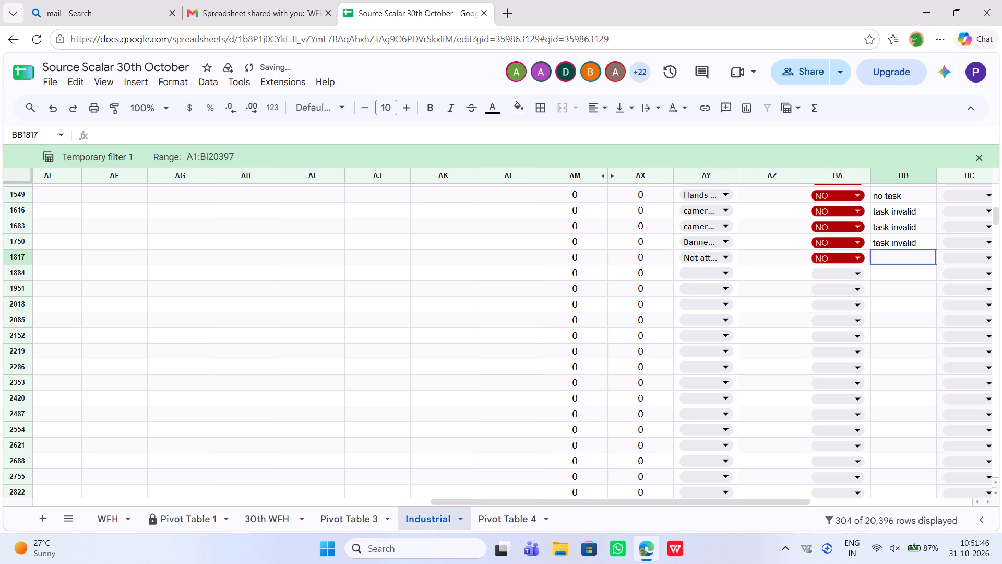
key(ctrl+v)
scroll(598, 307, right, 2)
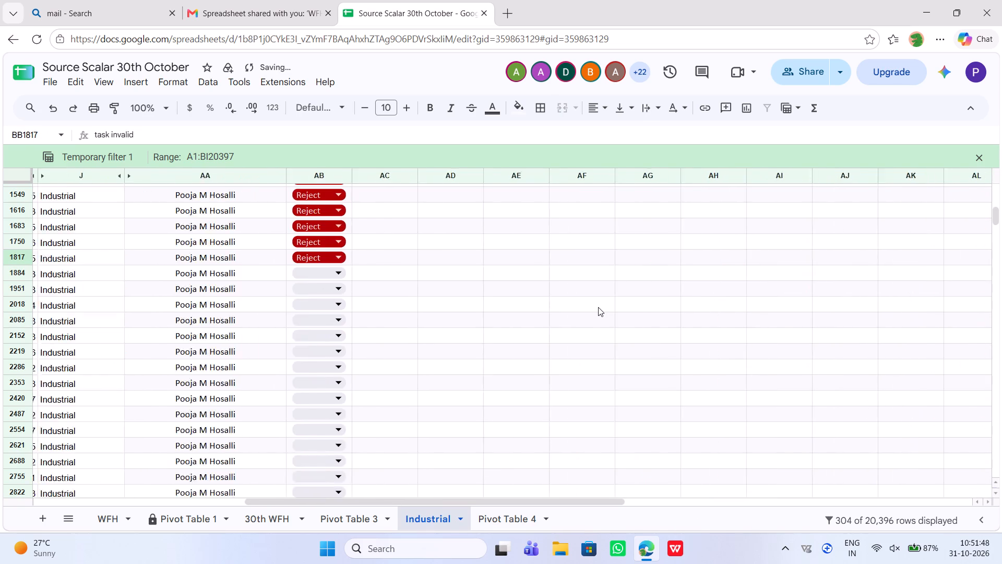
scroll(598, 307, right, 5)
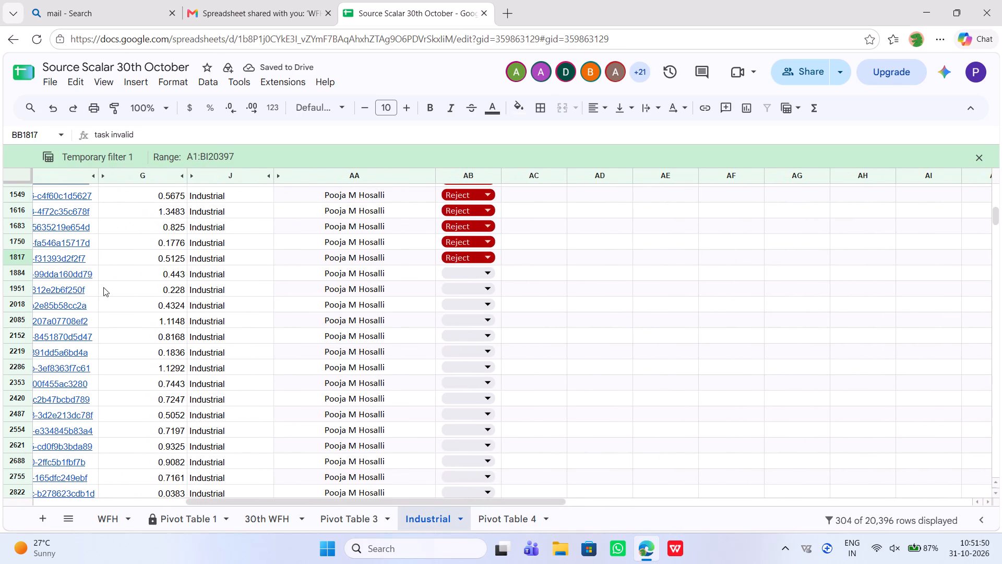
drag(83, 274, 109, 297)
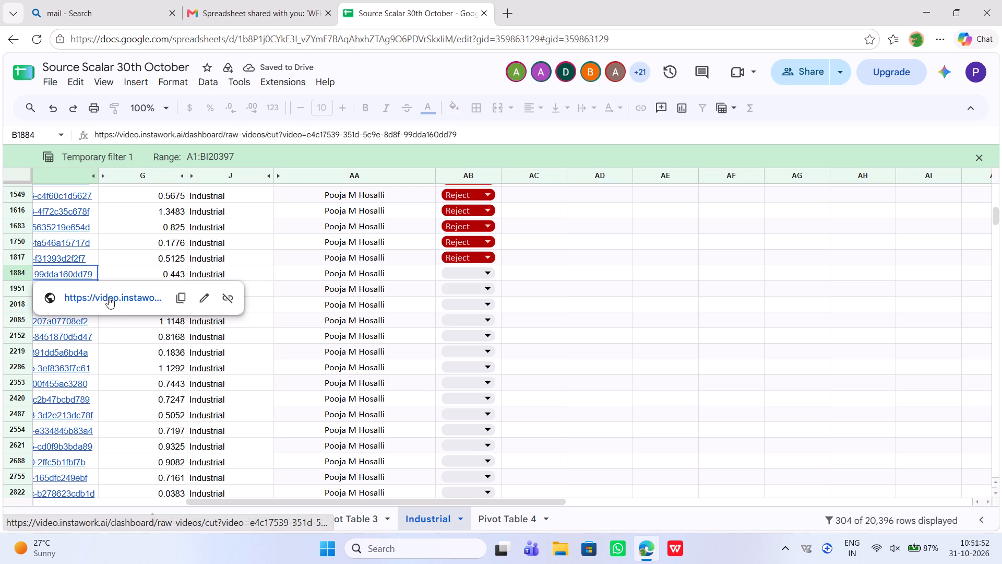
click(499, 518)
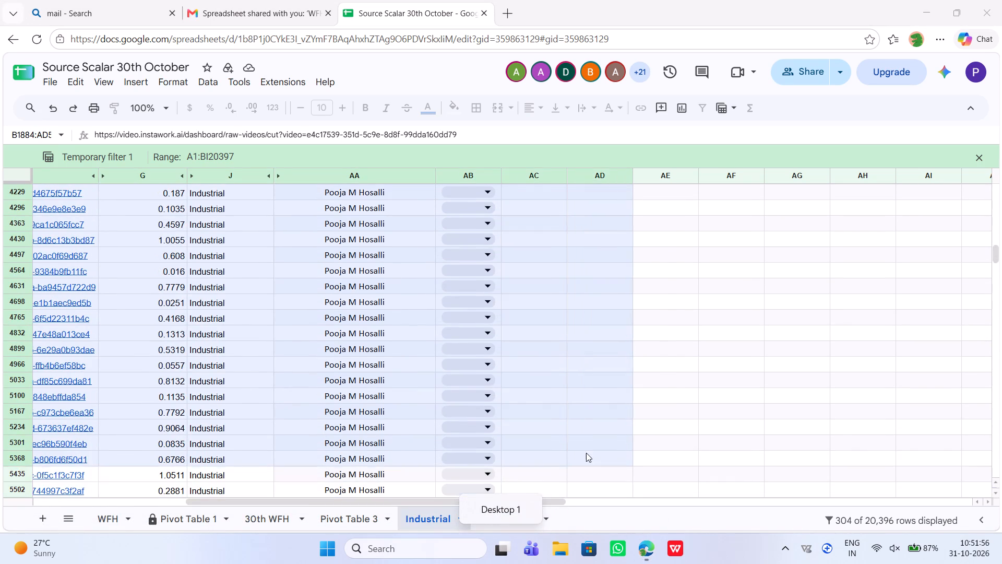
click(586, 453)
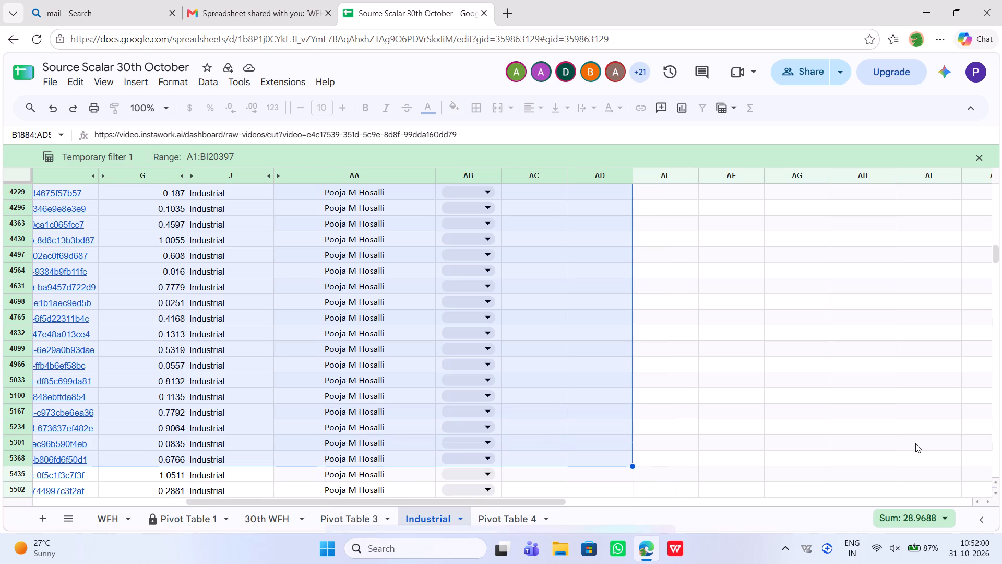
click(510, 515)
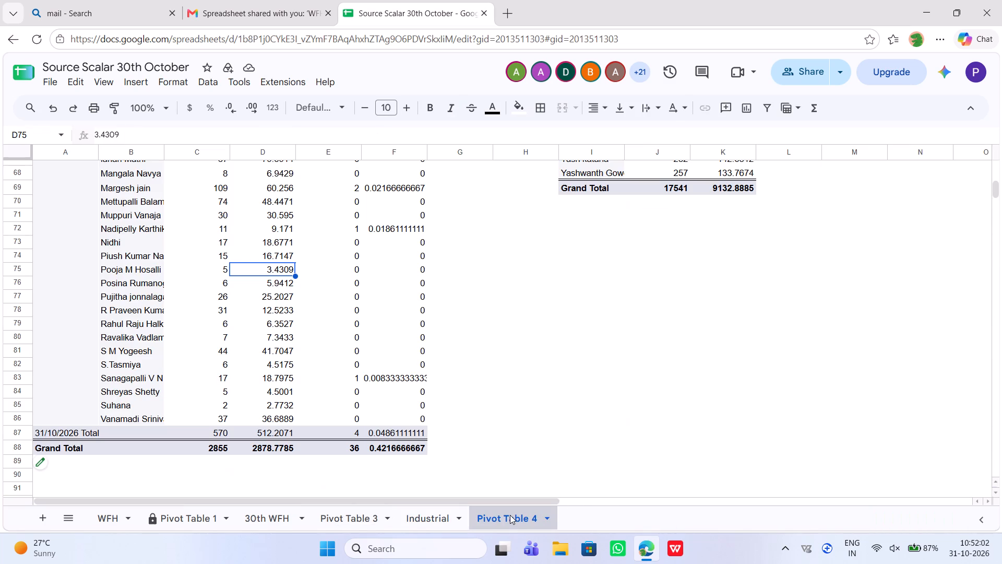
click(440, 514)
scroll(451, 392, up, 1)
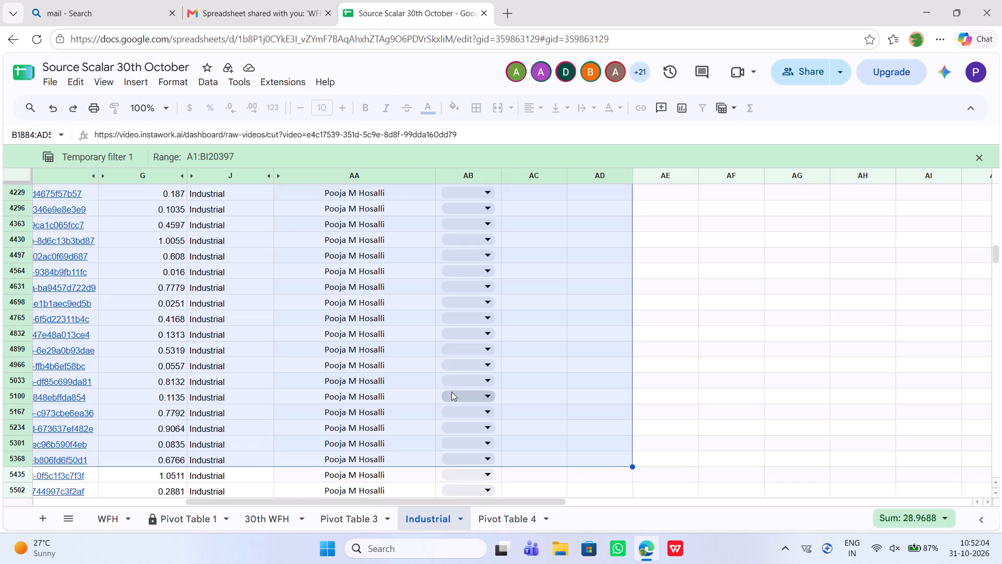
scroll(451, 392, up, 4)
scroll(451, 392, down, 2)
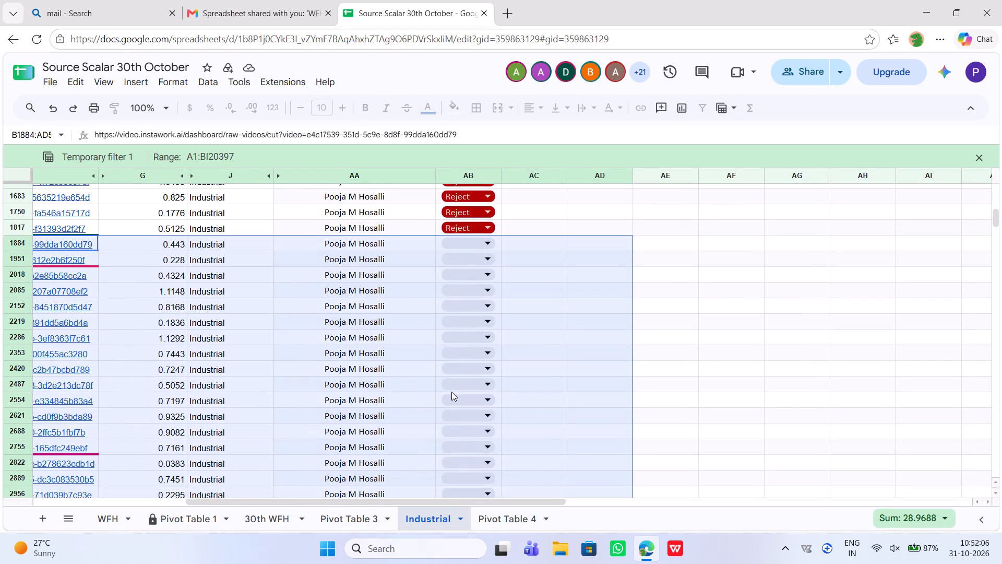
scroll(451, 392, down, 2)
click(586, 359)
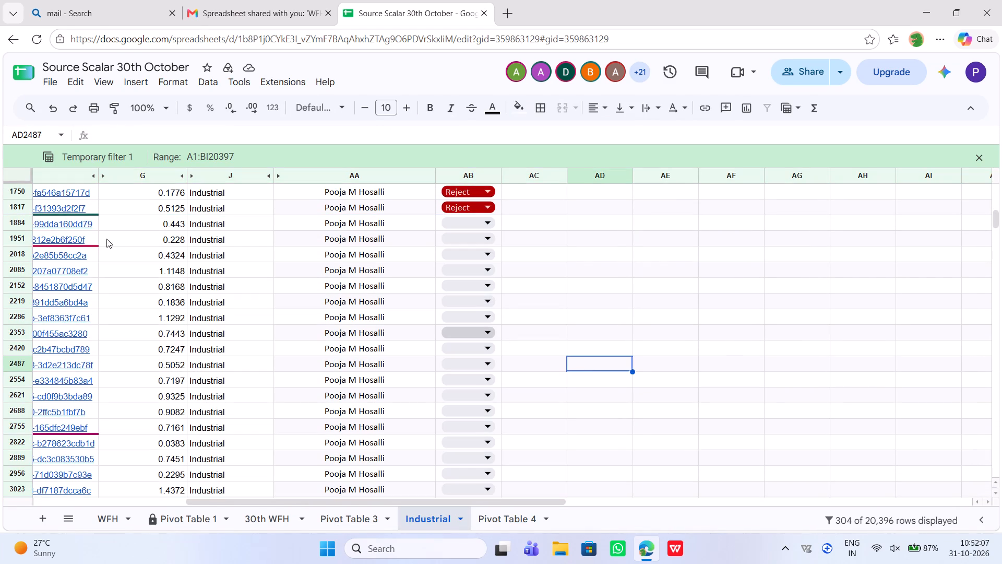
Open the raw video linked in row 1884 of the Industrial sheet.
drag(86, 225, 102, 244)
click(102, 244)
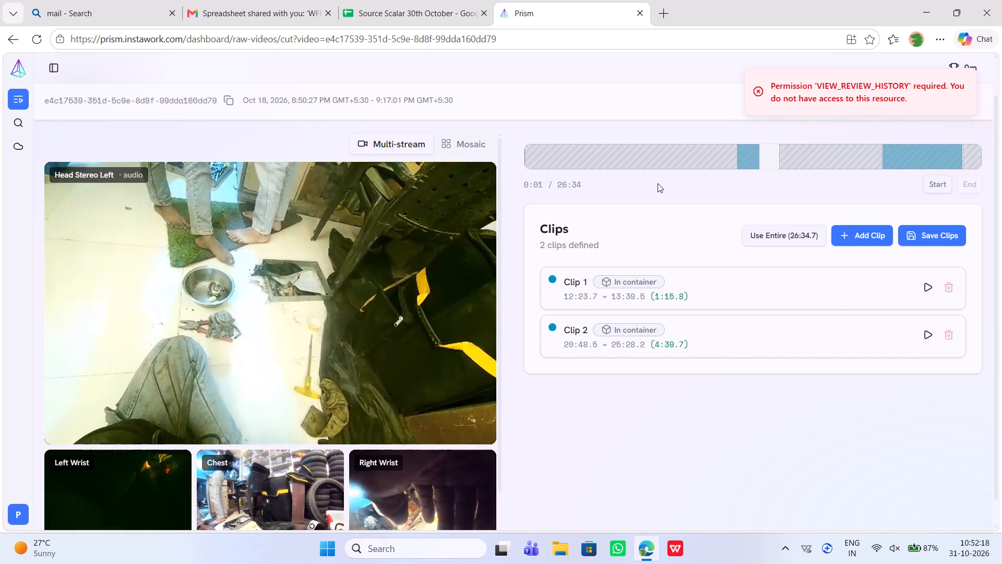
Examine row 1884's raw video at about 14:38, at about 24:51 and at its very end.
click(776, 164)
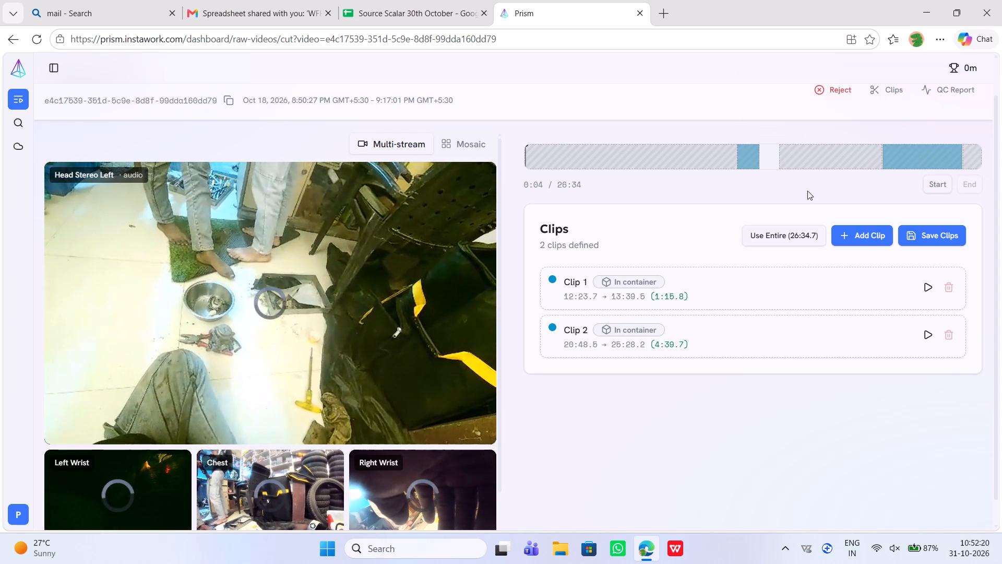
click(807, 191)
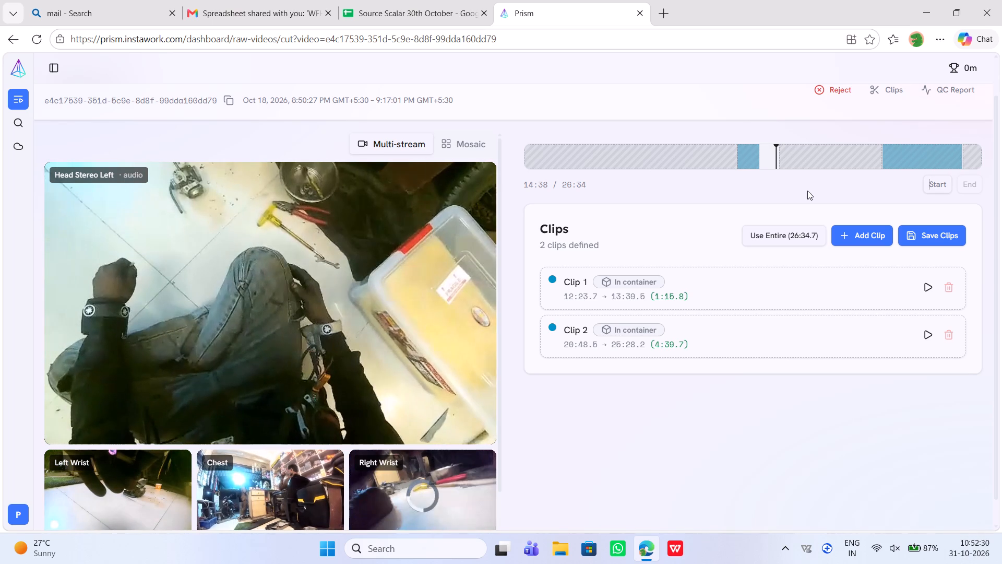
click(953, 162)
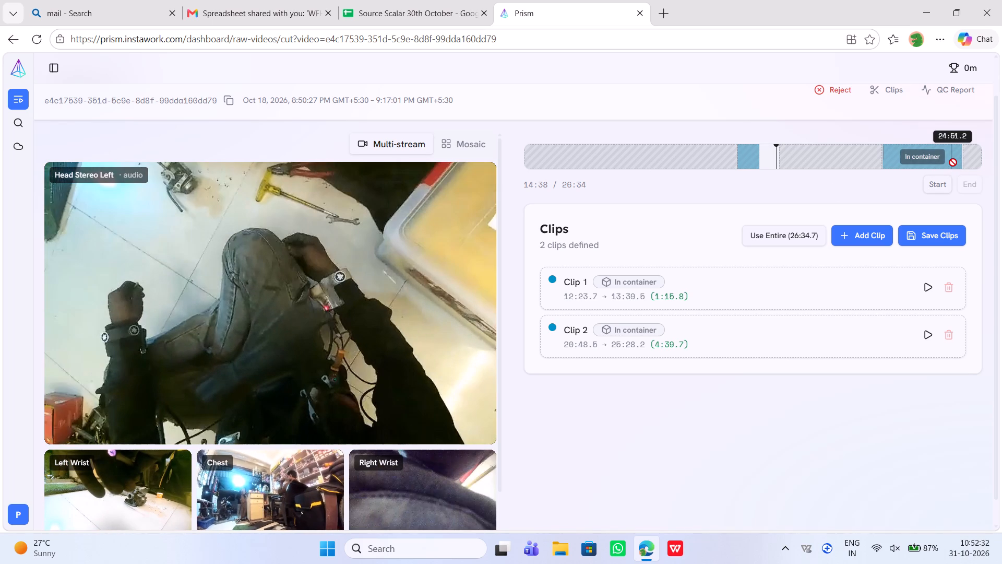
click(891, 186)
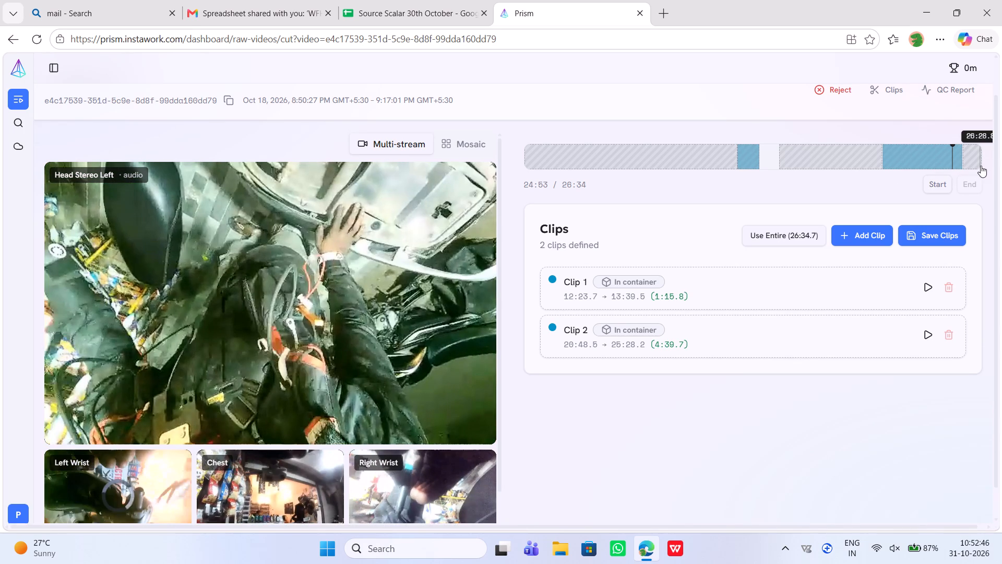
click(981, 166)
click(558, 97)
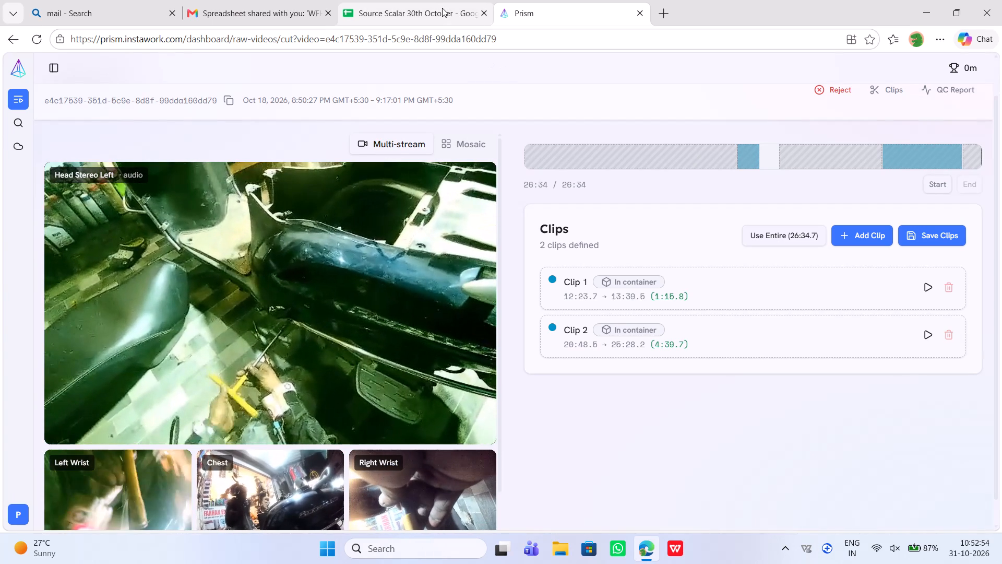
In the Industrial sheet, mark row 1884 as Reject in column AB and set its column AY issue to Small Object Manipulation.
click(442, 8)
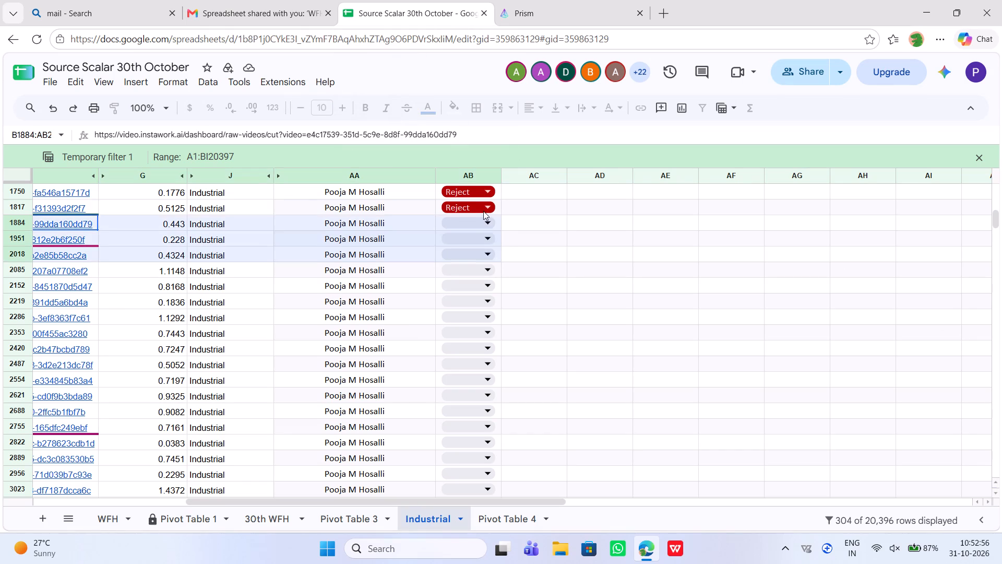
click(485, 223)
click(485, 223)
click(506, 286)
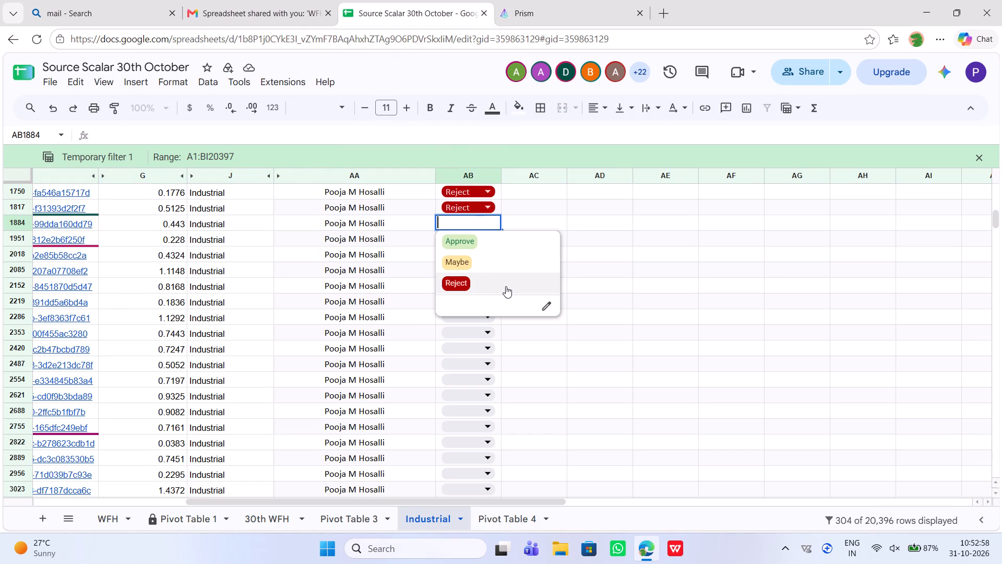
scroll(705, 286, left, 4)
click(755, 225)
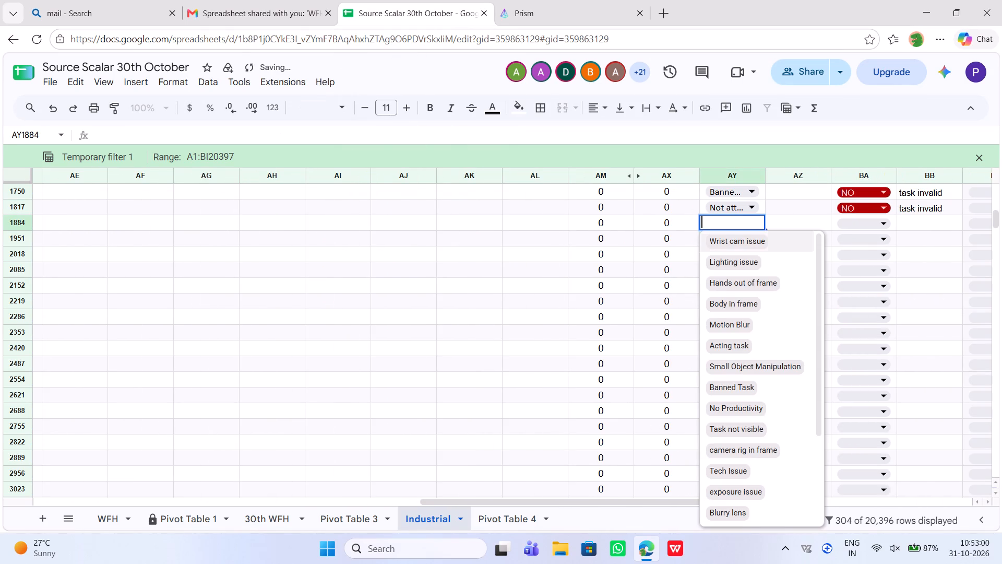
click(777, 367)
Set row 1884's column BA to NO and paste the remark "task invalid" in column BB.
drag(870, 224, 872, 266)
click(872, 266)
click(914, 225)
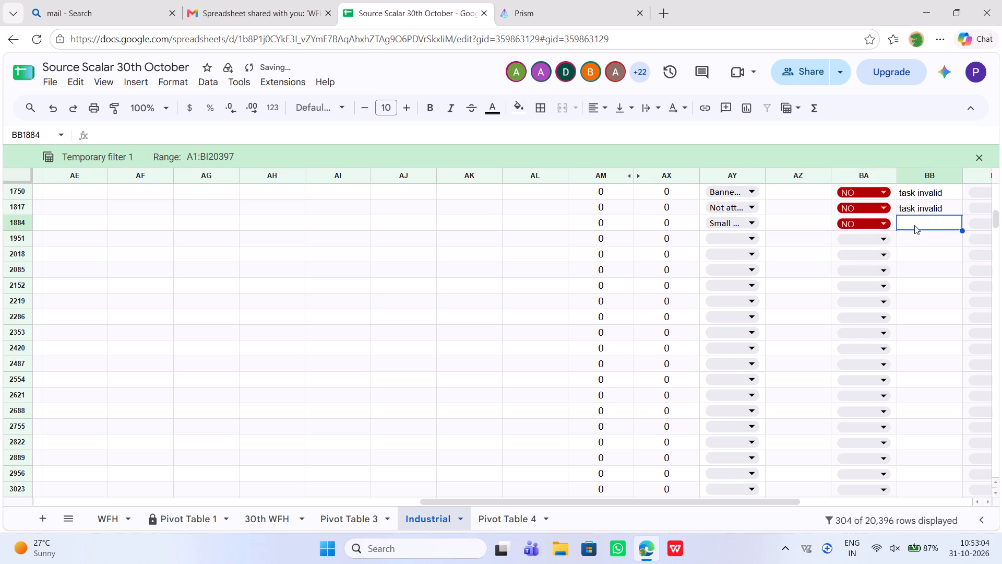
key(ctrl+v)
Close row 1884's video and open the raw video linked in row 1951 of the Industrial sheet.
scroll(914, 225, right, 6)
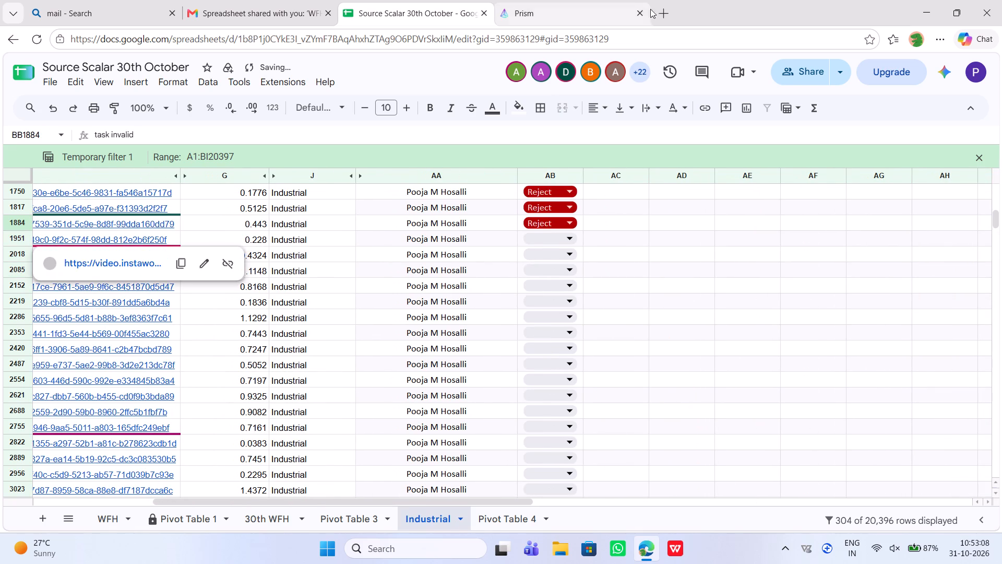
click(604, 16)
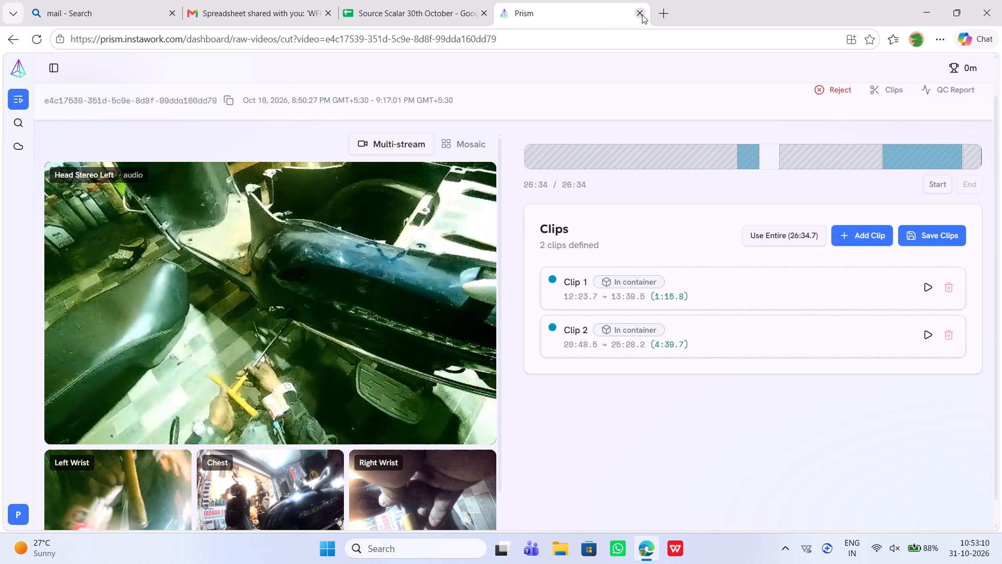
click(640, 15)
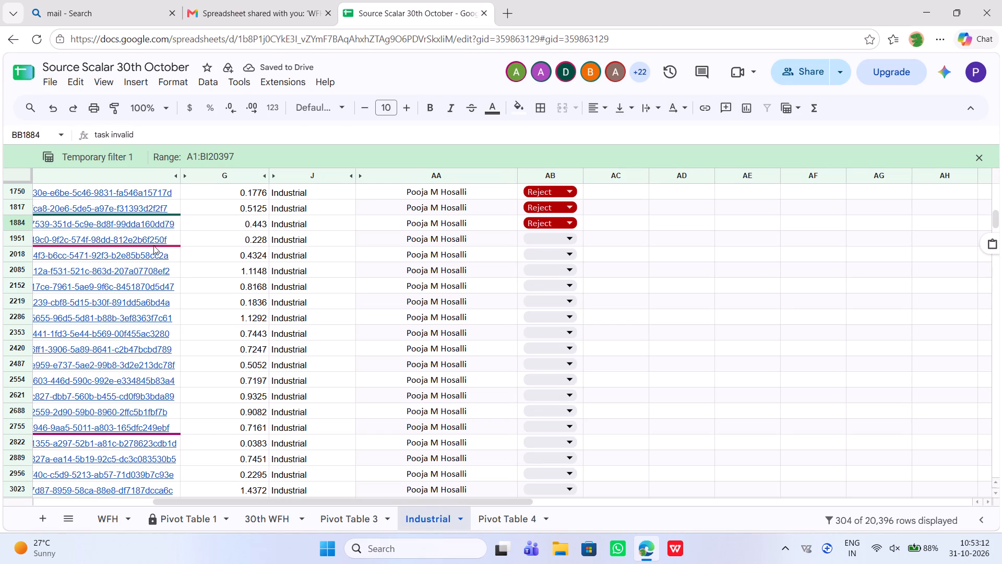
click(153, 245)
click(148, 262)
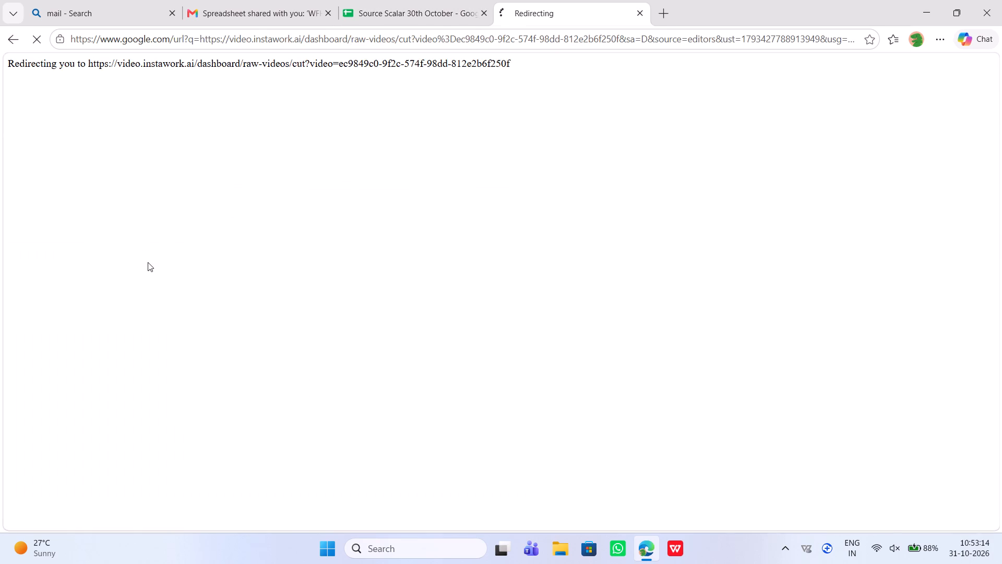
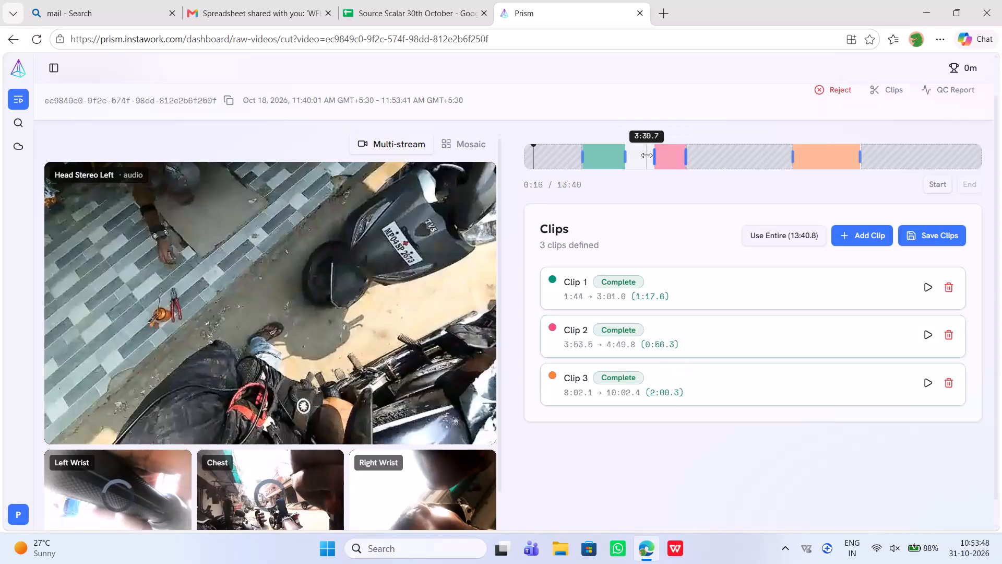
Examine row 1951's raw video at about 6:52, at about 12:25 and at its very end, then close it.
click(714, 188)
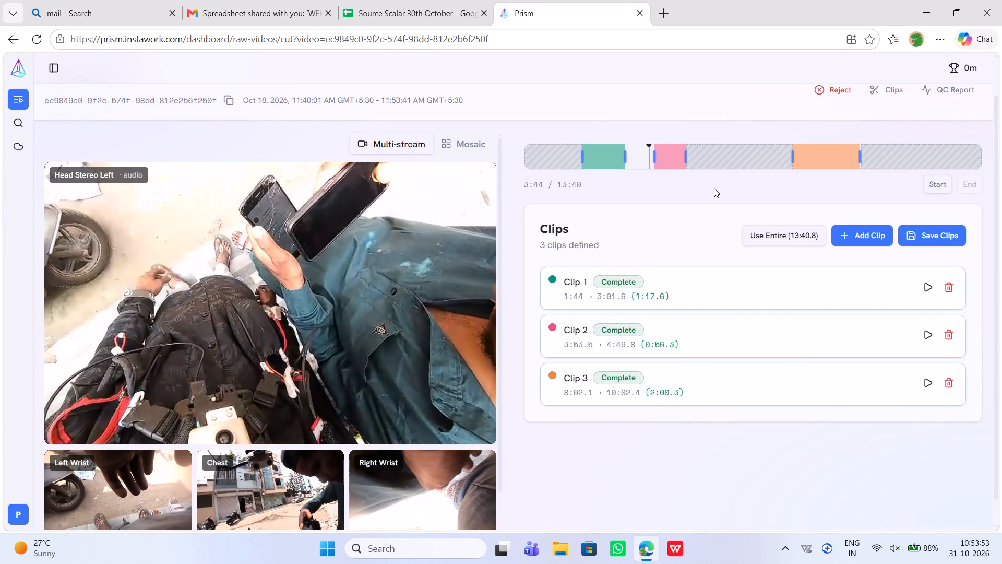
click(754, 163)
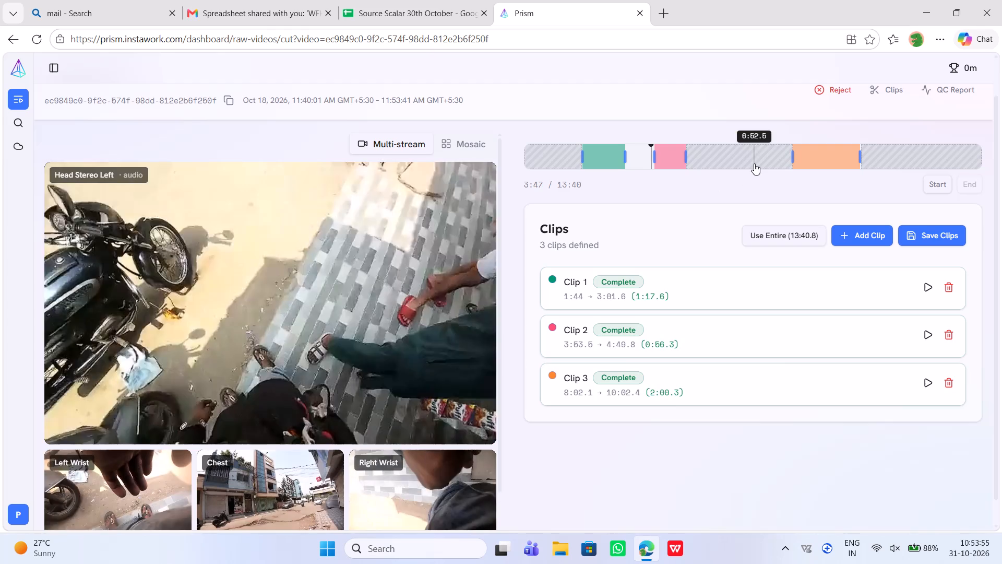
click(841, 178)
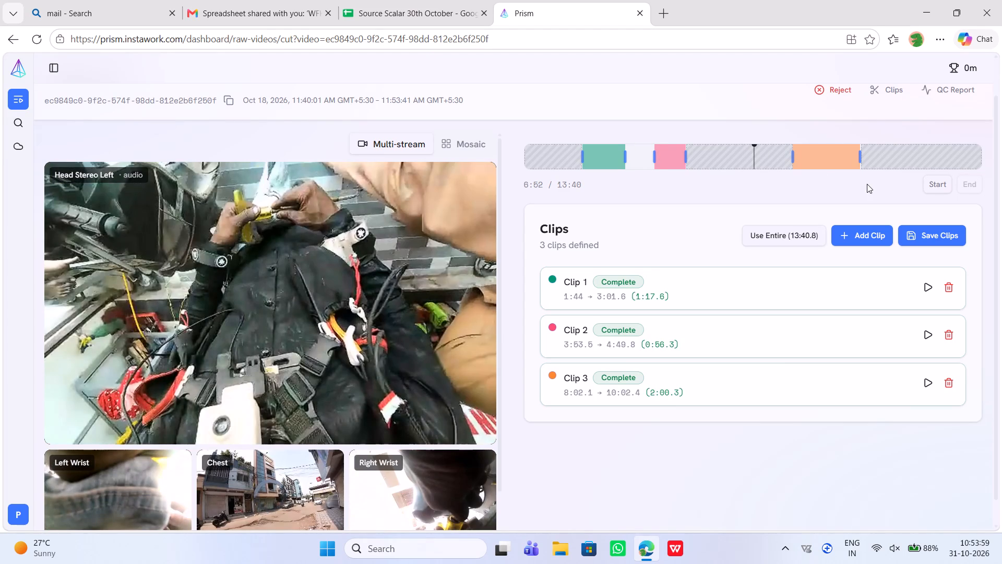
click(940, 151)
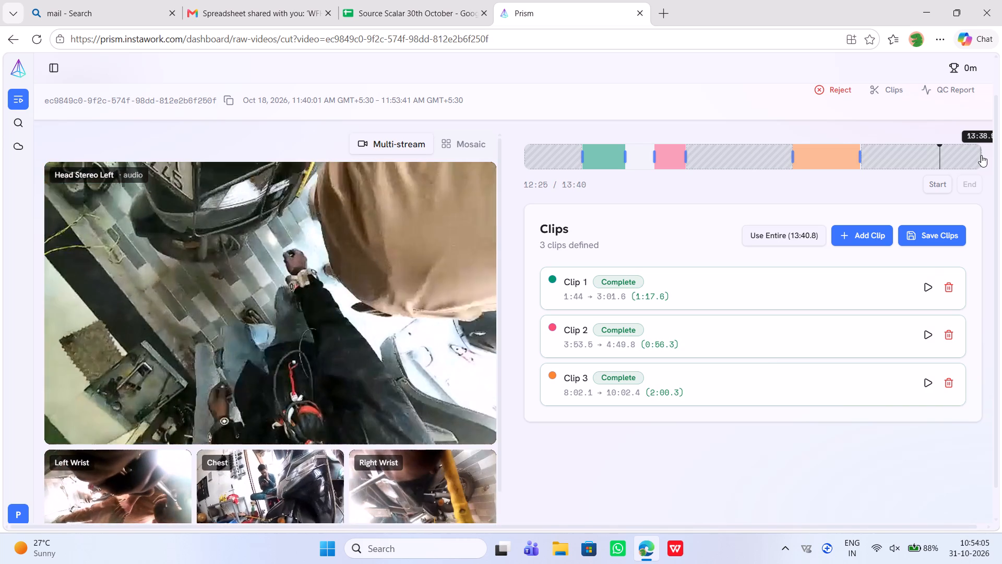
click(981, 155)
click(737, 111)
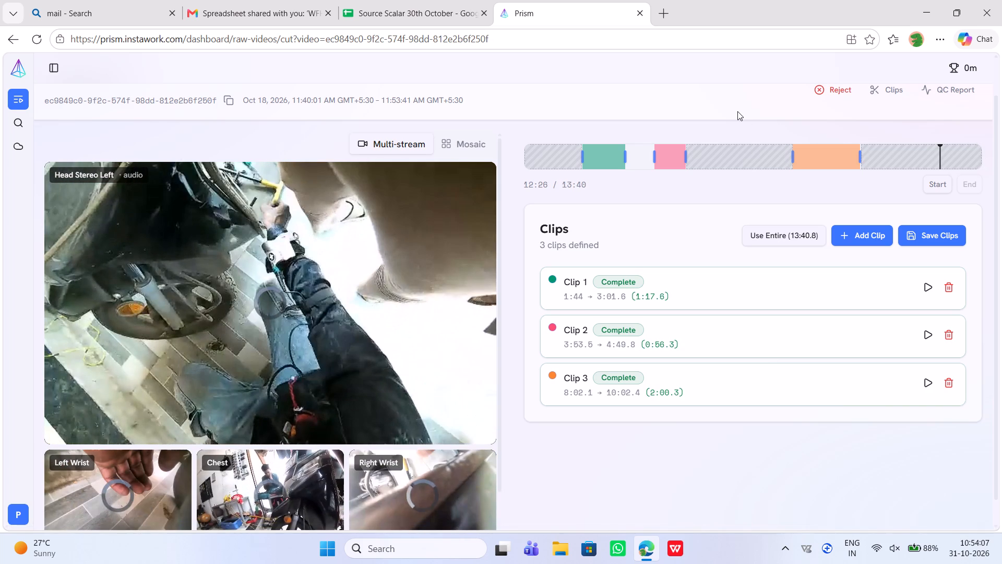
scroll(659, 105, down, 1)
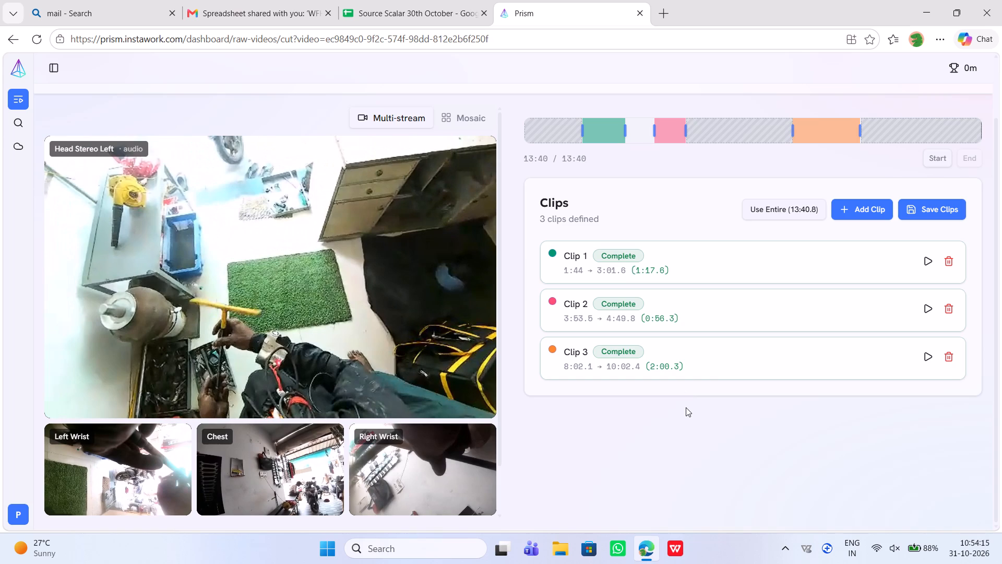
click(641, 14)
In the Industrial sheet, mark row 1951 as Reject in column AB and set its column AY issue to Small Object Manipulation.
click(571, 238)
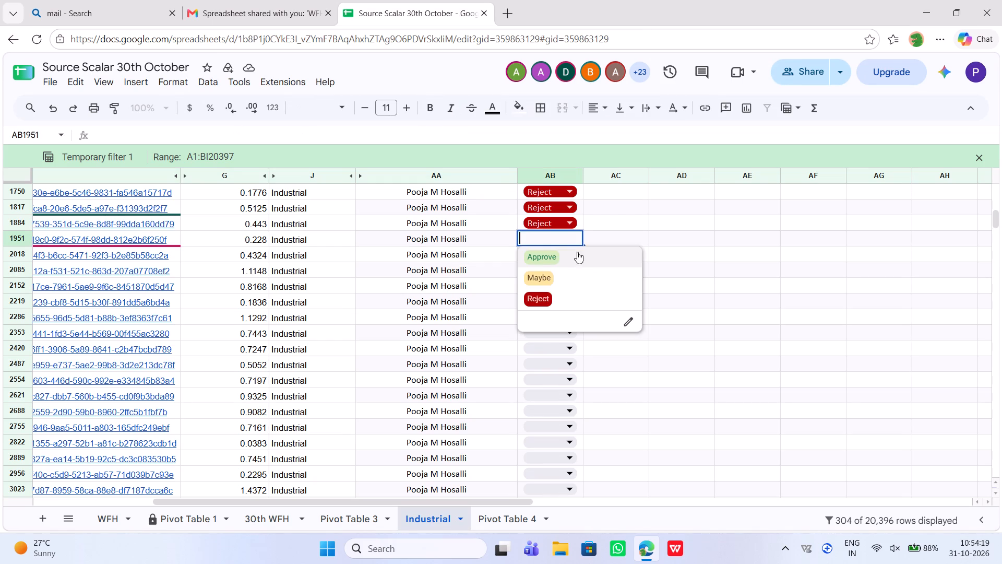
click(606, 302)
scroll(703, 301, left, 3)
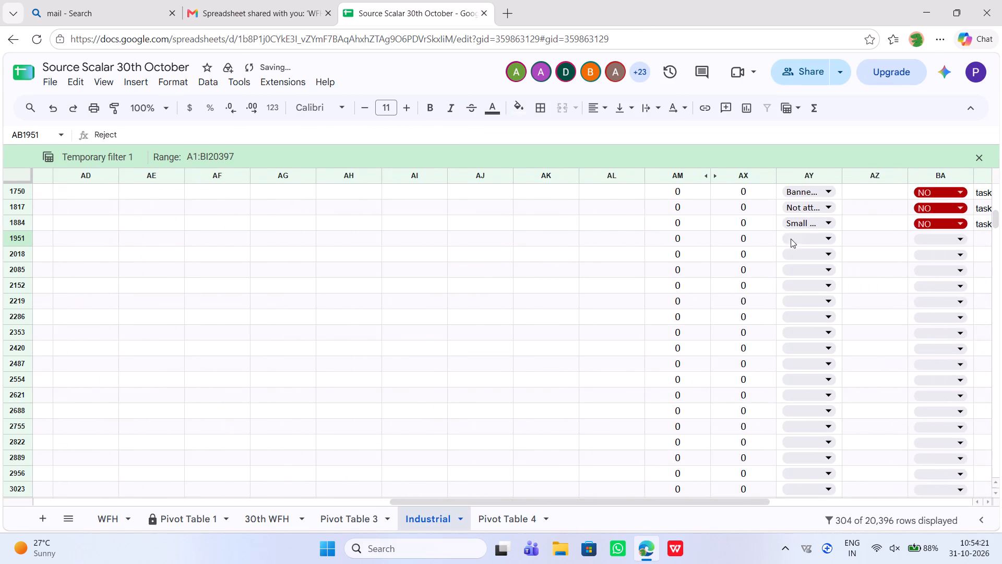
click(808, 238)
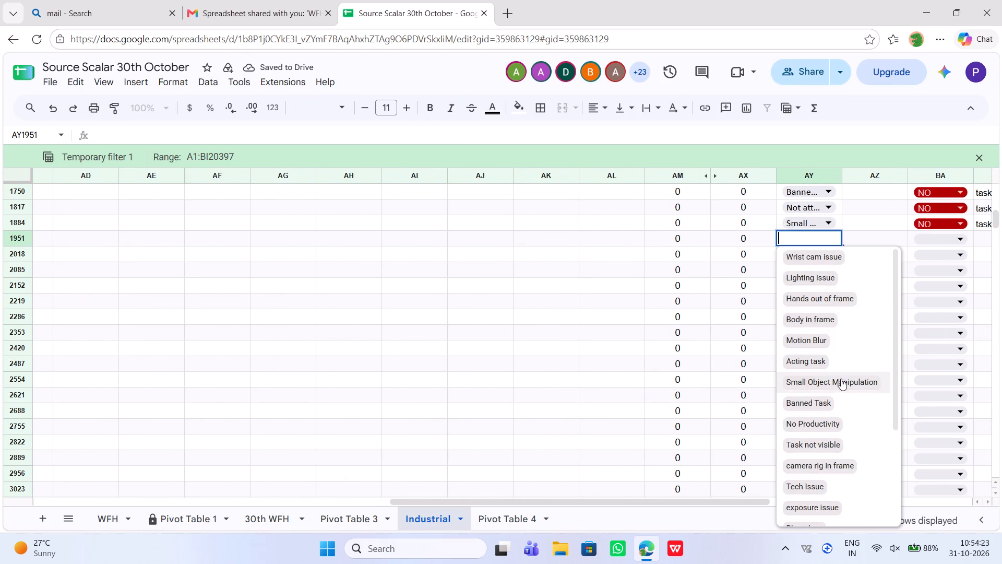
click(841, 379)
Set row 1951's column BA to NO and paste the remark "task invalid" in column BB.
drag(923, 240, 935, 274)
click(935, 274)
click(976, 241)
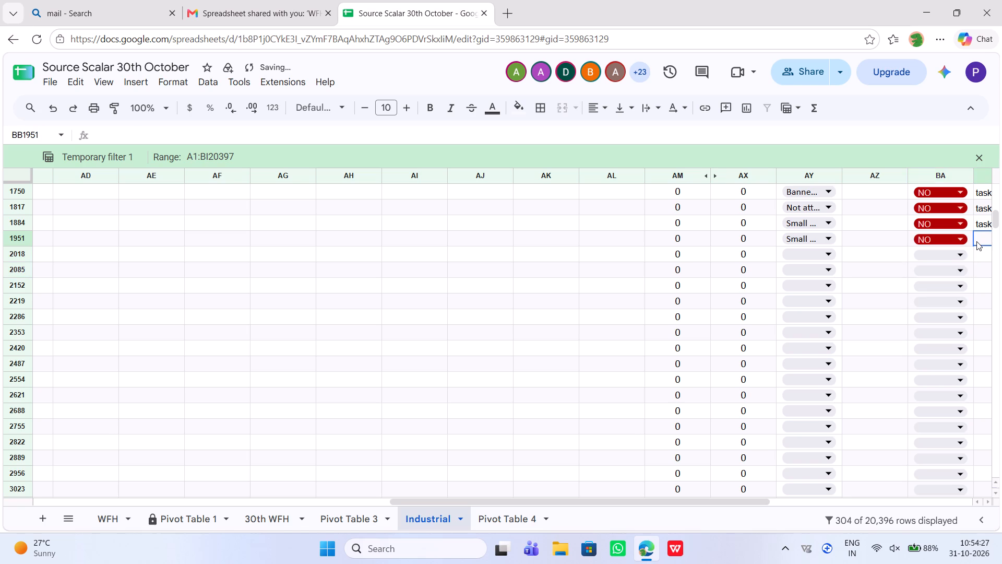
key(ctrl+v)
Open the raw video linked in row 2018 of the Industrial sheet.
scroll(507, 339, right, 5)
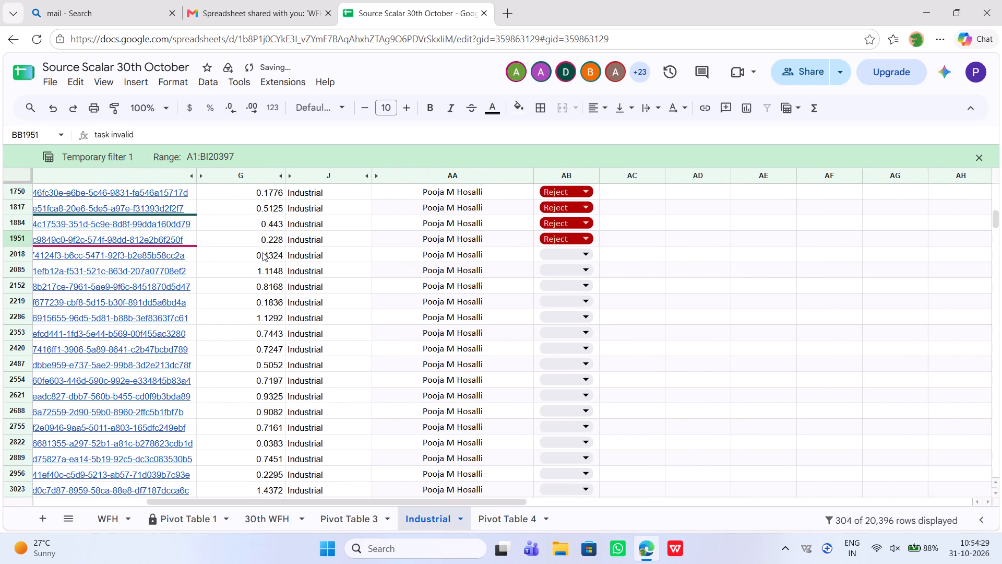
click(181, 256)
click(142, 278)
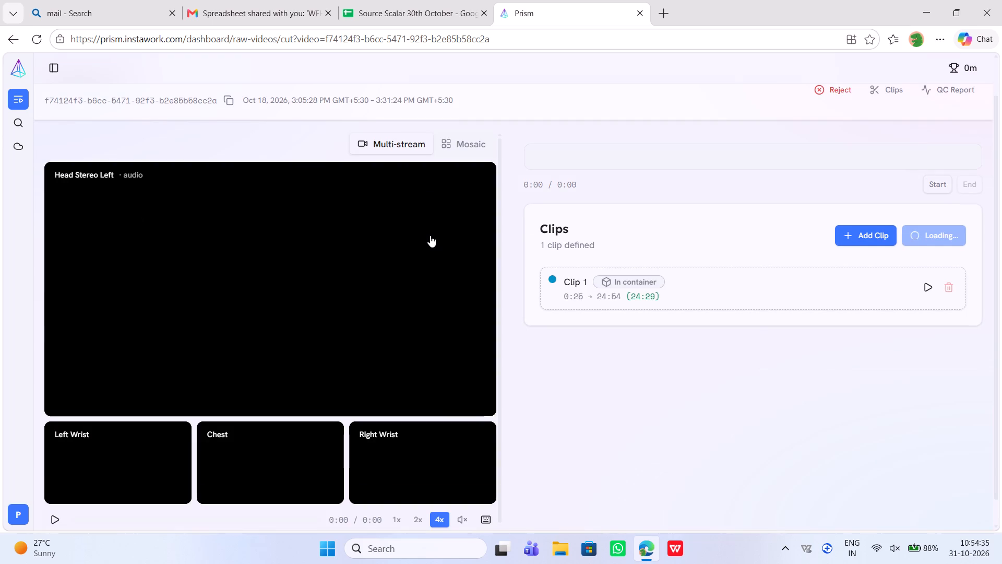
Examine row 2018's raw video near its midpoint, at about 20:59, at about 25:28 and at its very end, then close it.
scroll(635, 105, down, 1)
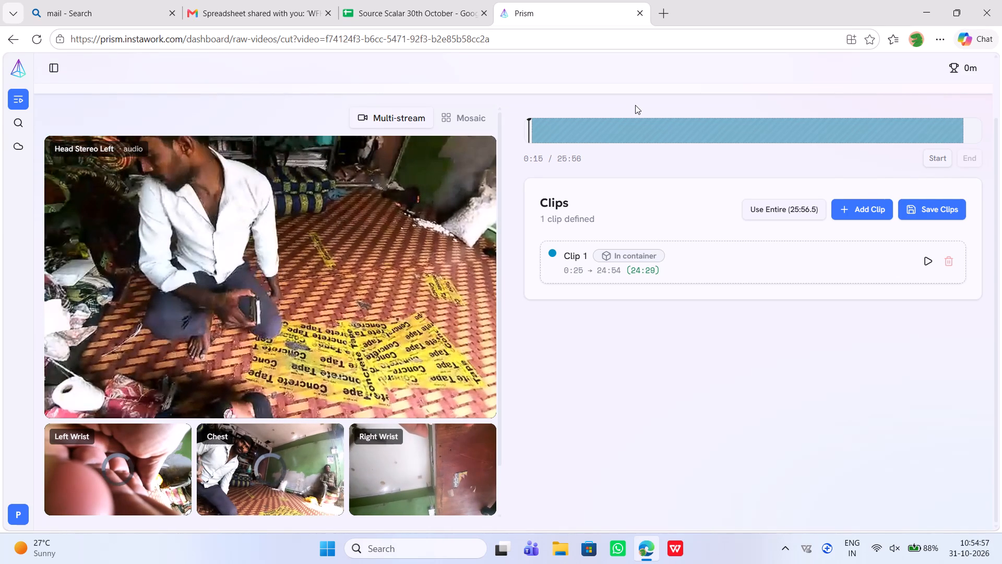
click(744, 122)
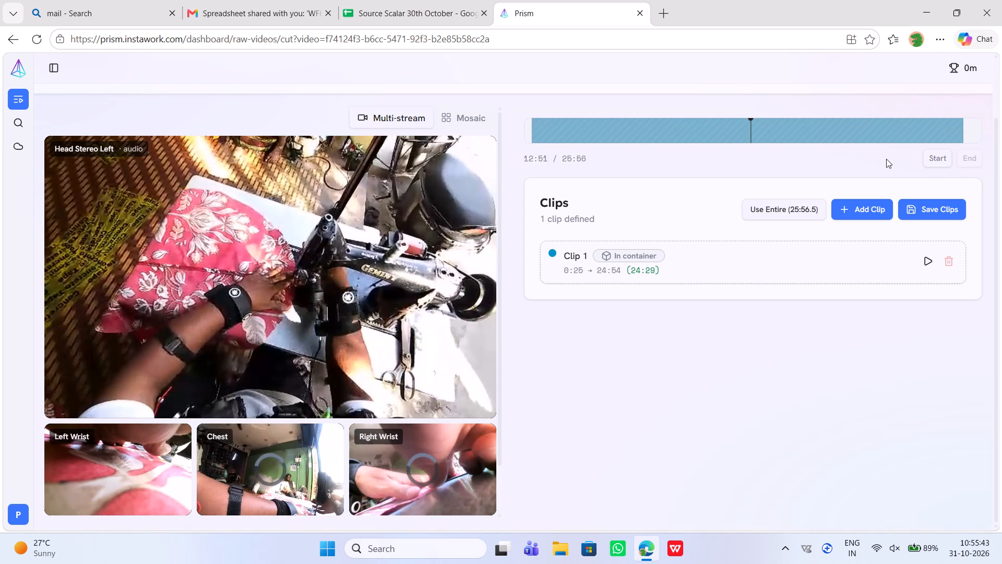
click(892, 139)
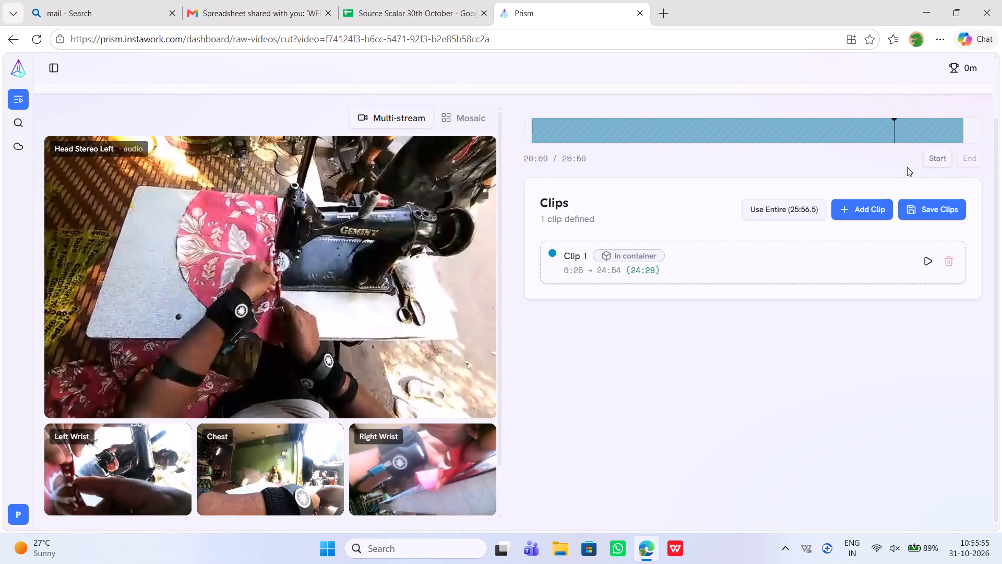
click(974, 128)
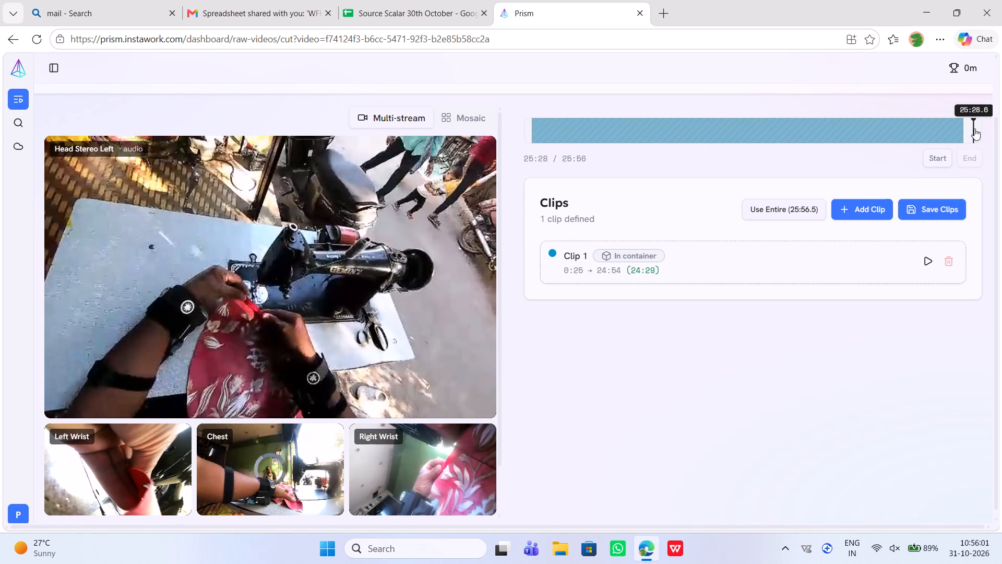
click(981, 128)
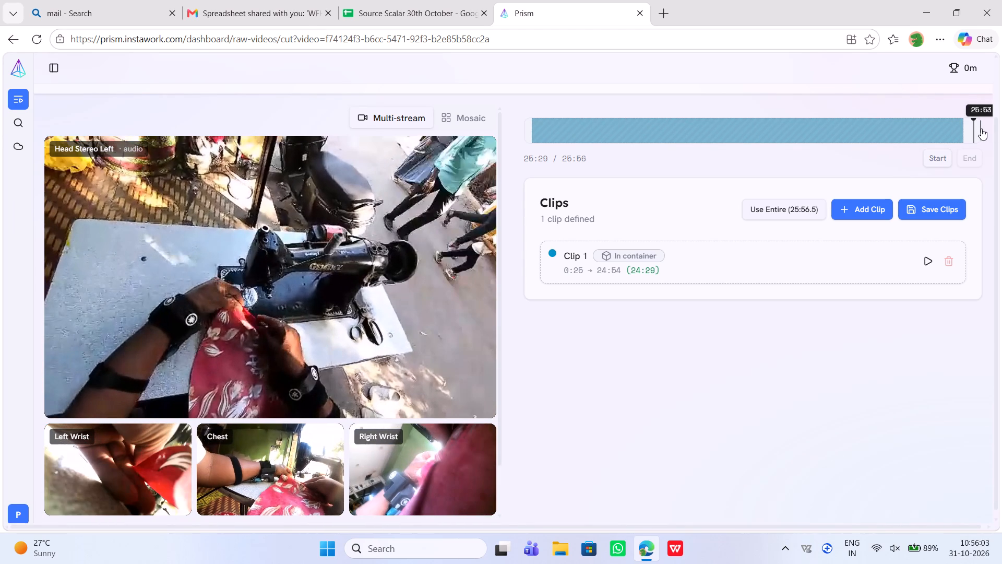
click(812, 90)
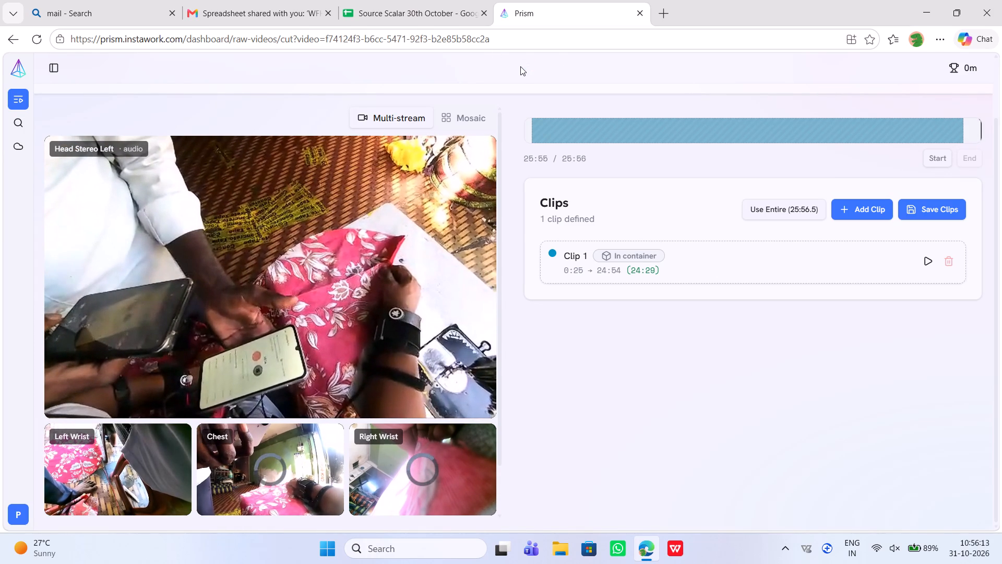
click(642, 15)
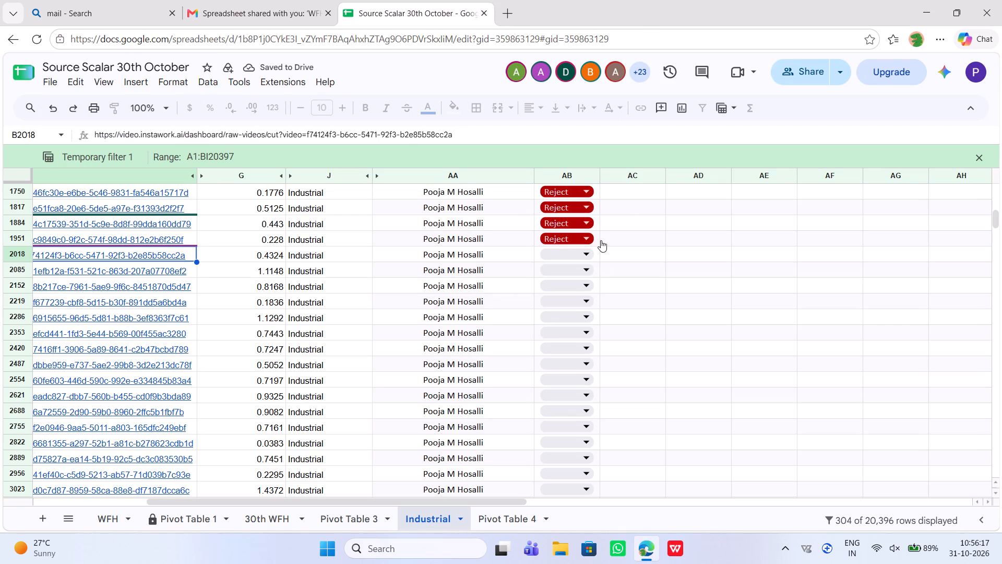
In the Industrial sheet, mark row 2018 as Reject in column AB and set its column AY issue to Banned Task.
click(588, 254)
click(595, 313)
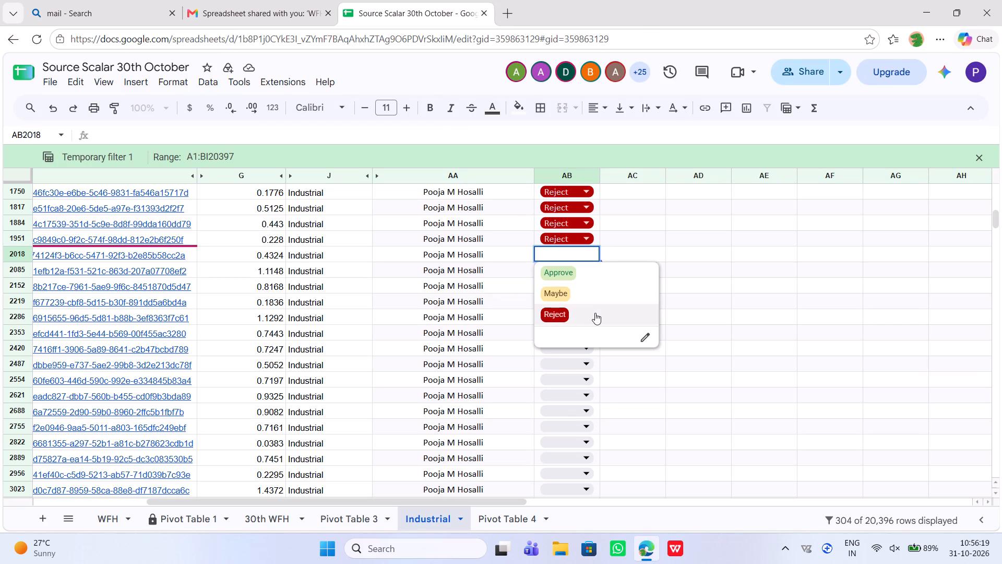
scroll(689, 298, left, 5)
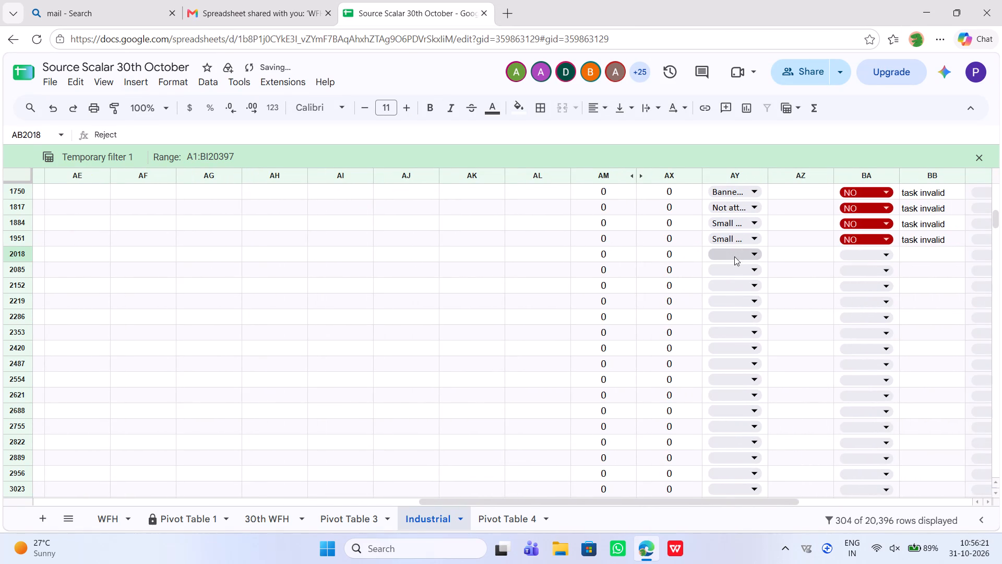
click(734, 256)
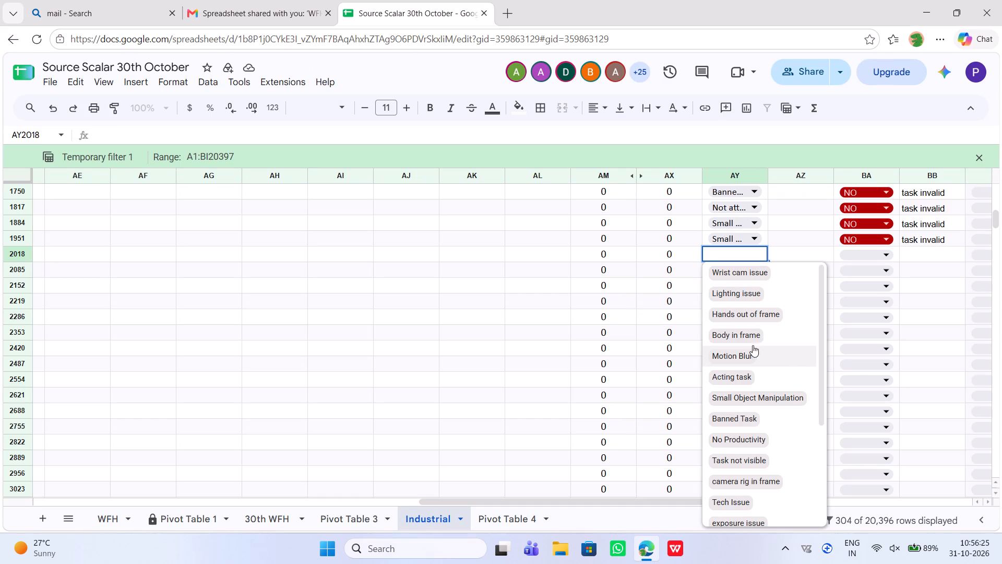
click(762, 409)
Set row 2018's column BA to NO and paste the remark "task invalid" in column BB.
drag(886, 257, 888, 291)
click(888, 291)
click(940, 253)
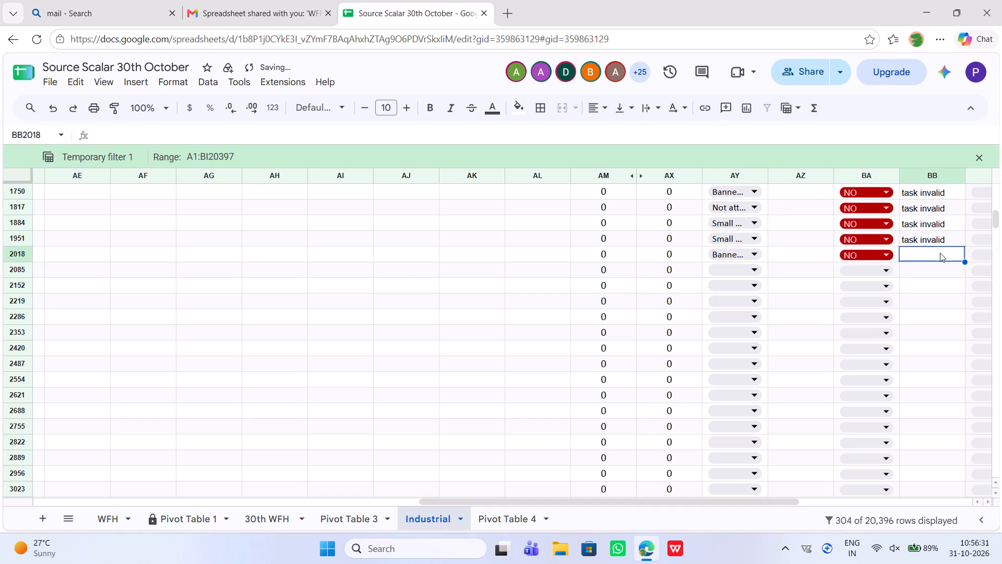
key(ctrl+v)
Open the raw video linked in row 2085 of the Industrial sheet.
scroll(940, 253, right, 4)
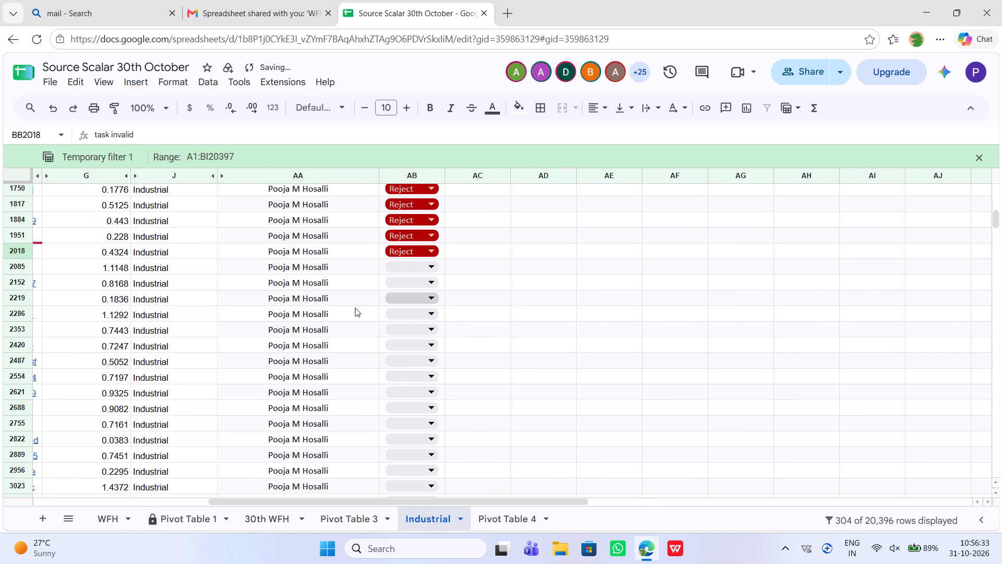
scroll(259, 309, right, 1)
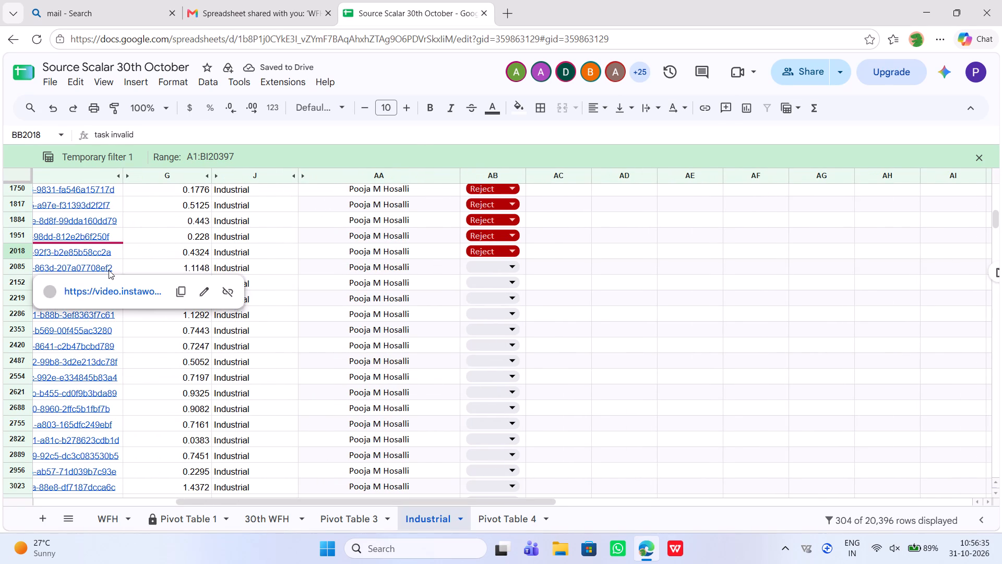
click(109, 270)
click(111, 271)
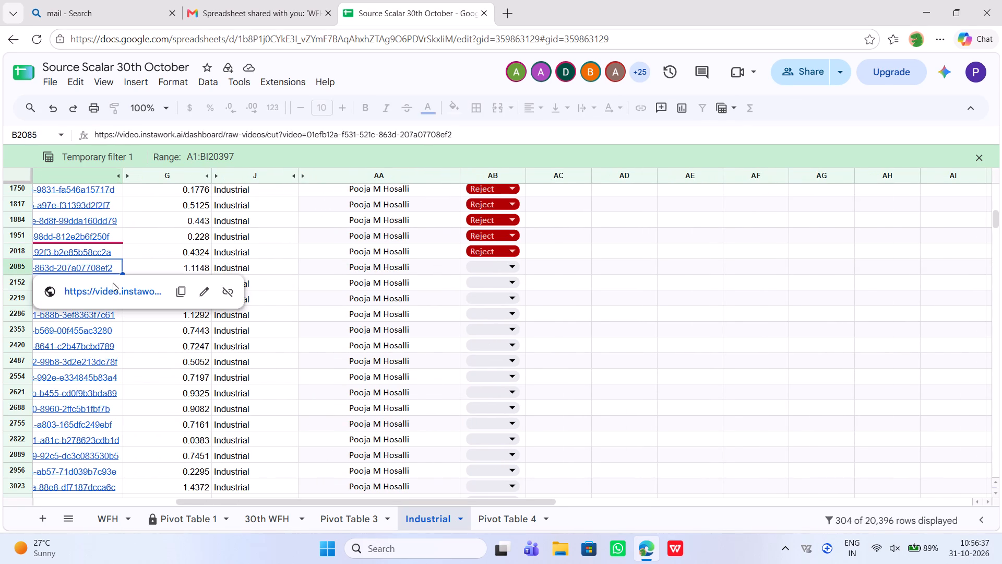
click(113, 285)
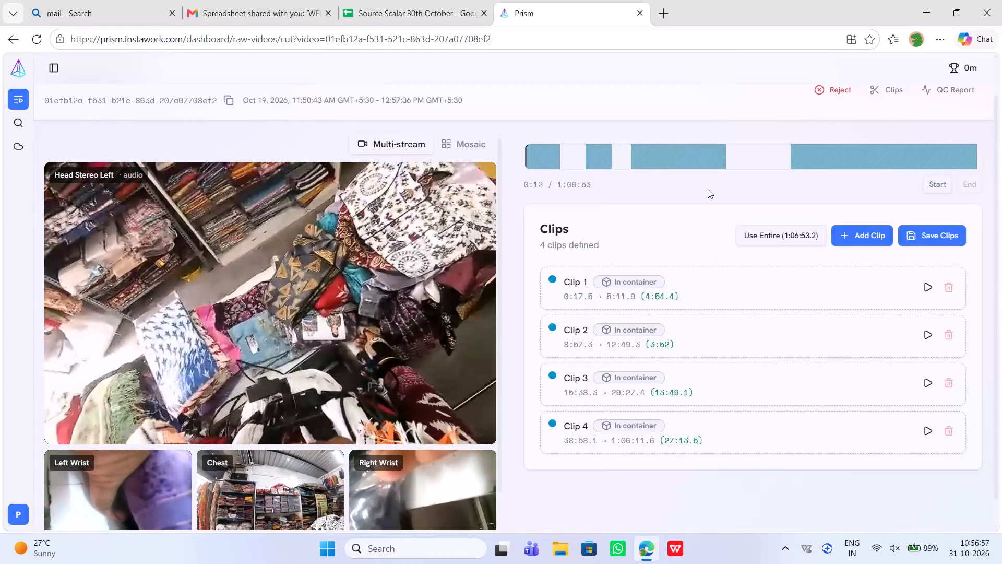
Examine row 2085's raw video at about 33:00 and near the start of Clip 4.
click(749, 167)
click(770, 197)
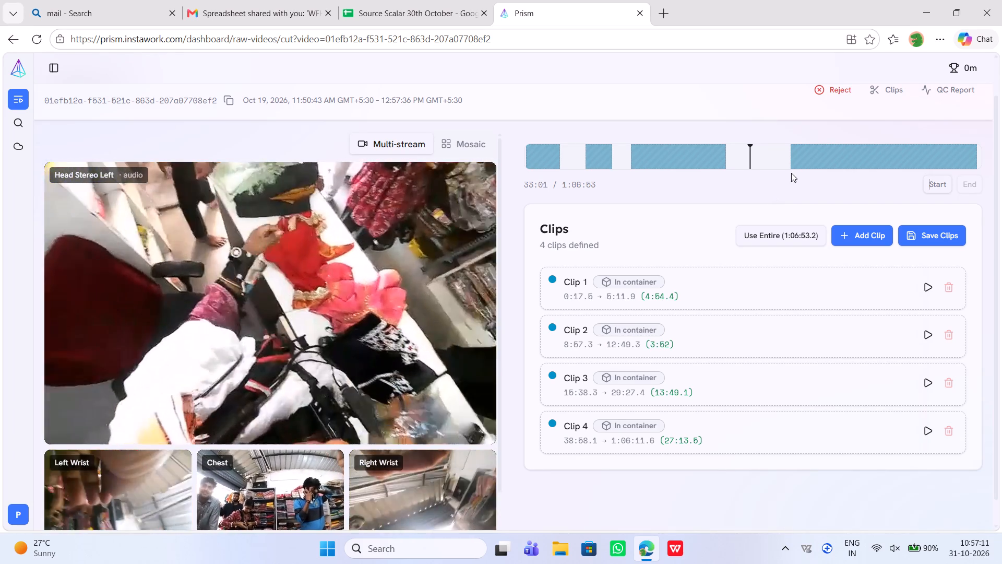
click(793, 161)
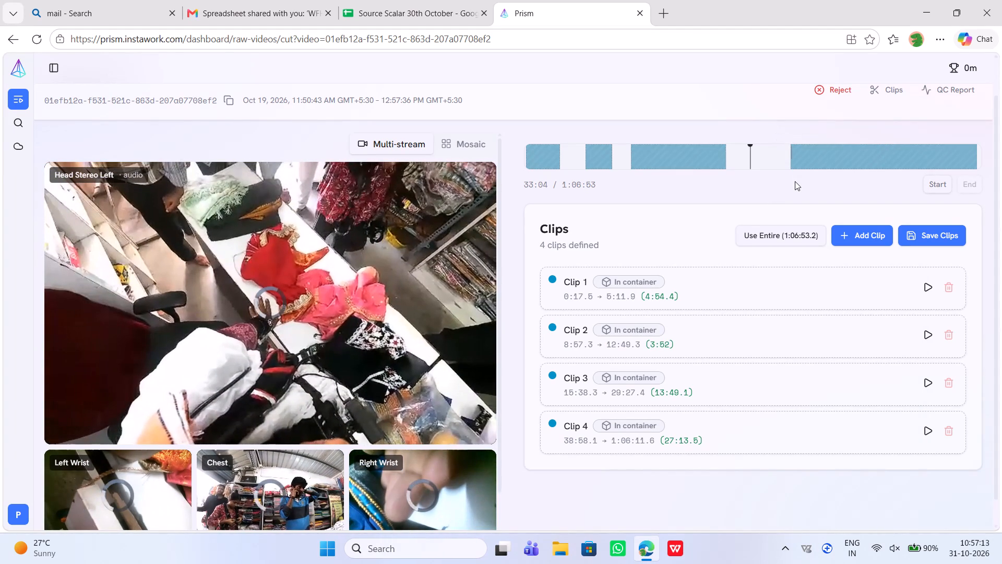
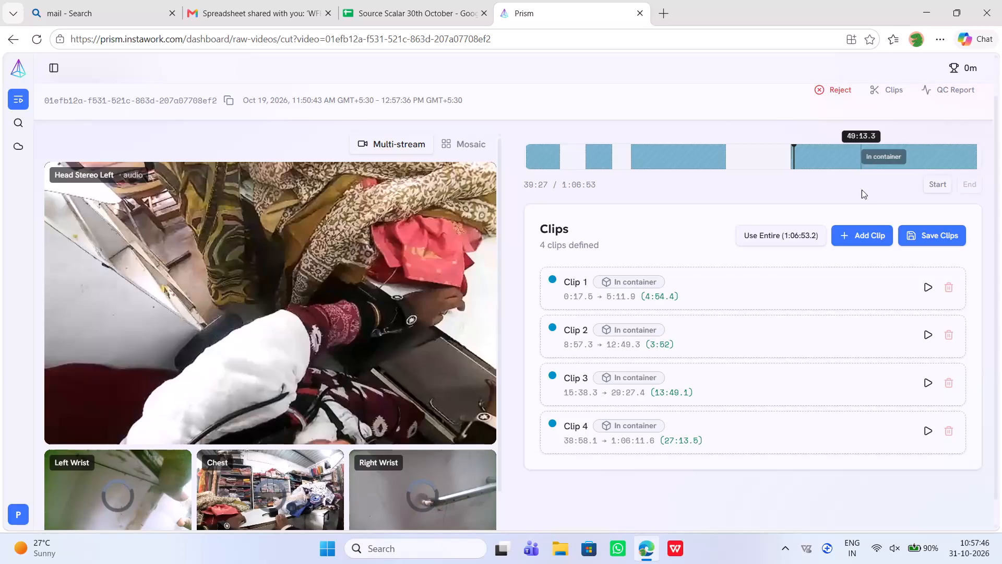
Examine row 2085's raw video from about 49:13, partway through Clip 4.
click(862, 195)
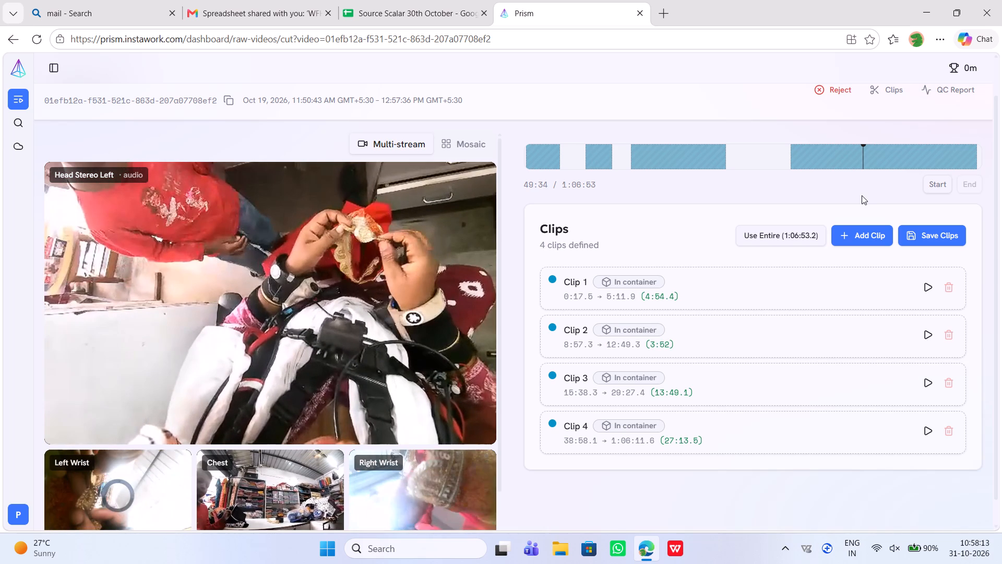
click(944, 161)
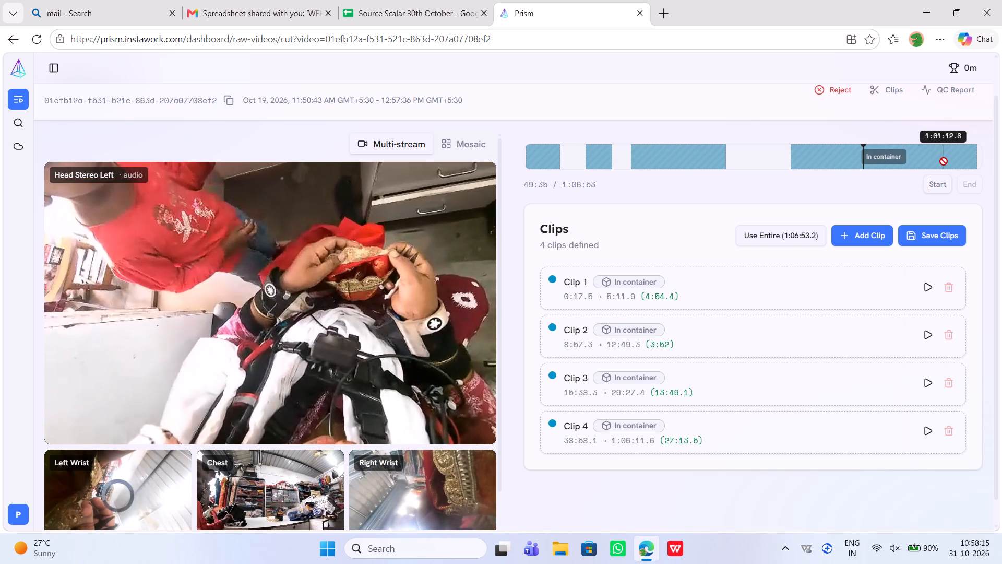
click(851, 184)
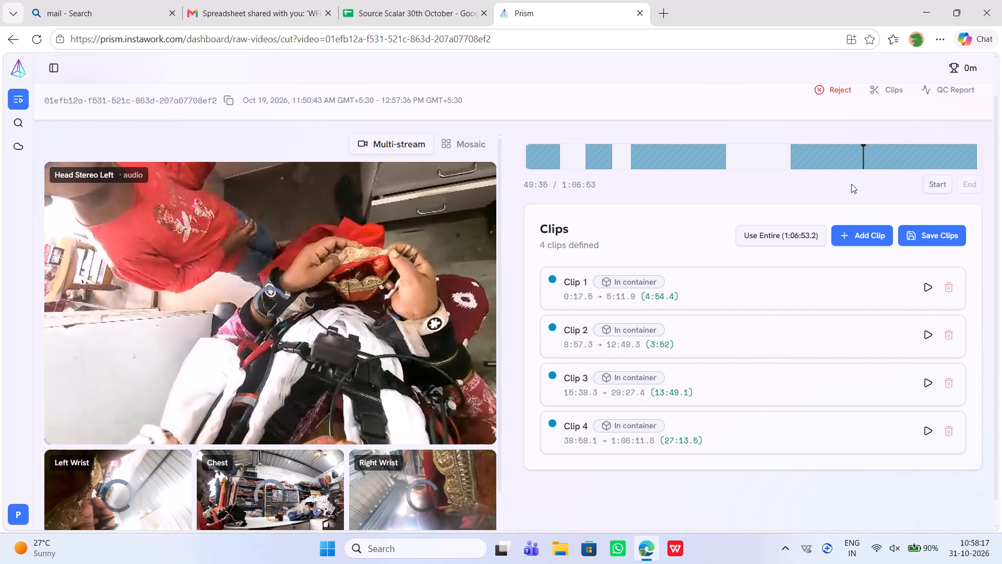
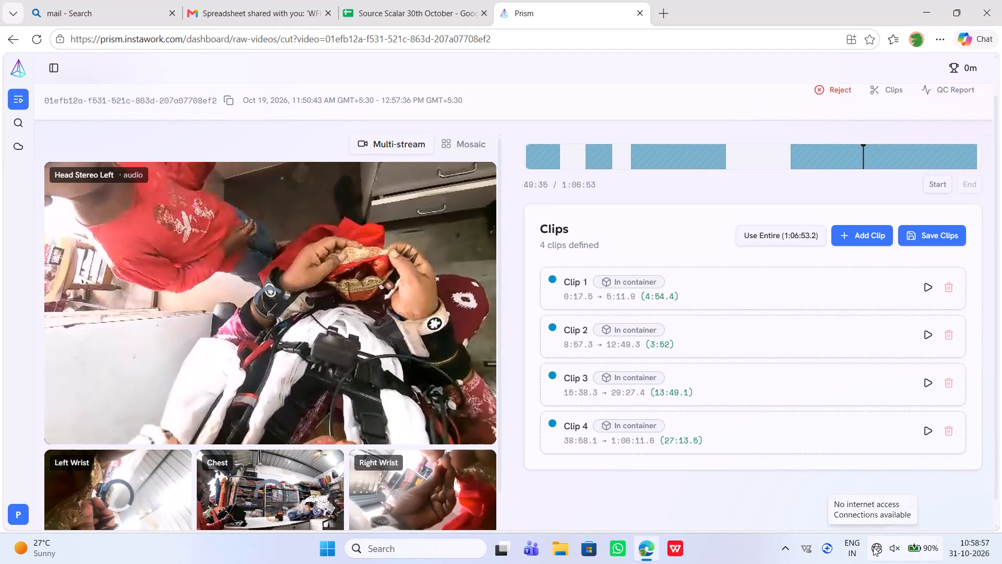
Restore internet access by connecting the computer to the secured iPhone Wi-Fi network.
click(873, 547)
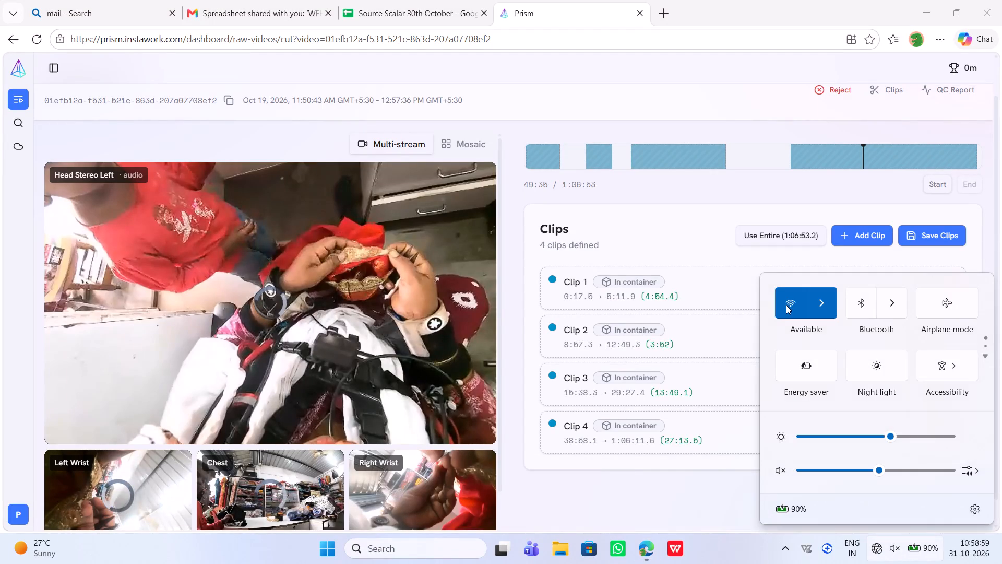
click(699, 467)
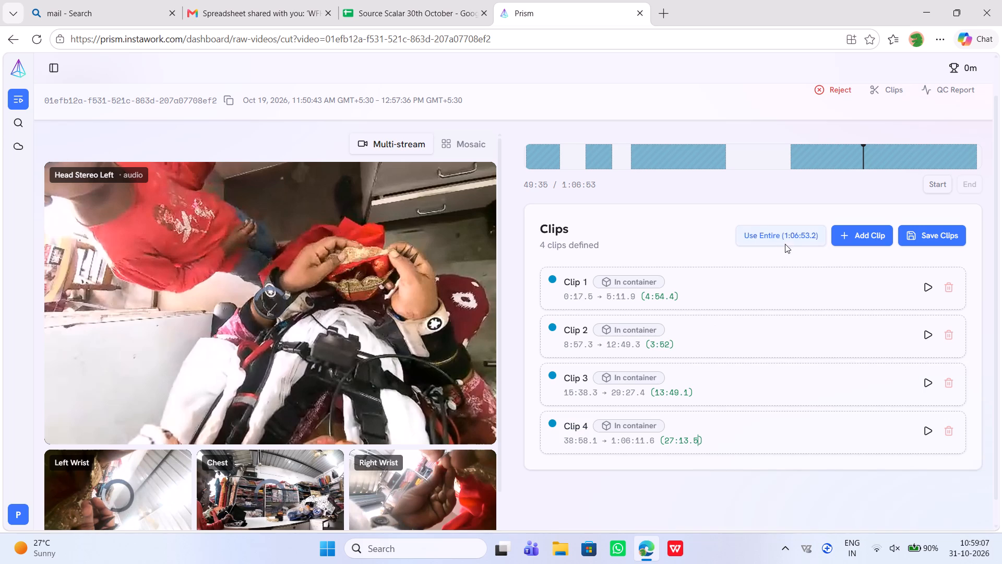
click(739, 188)
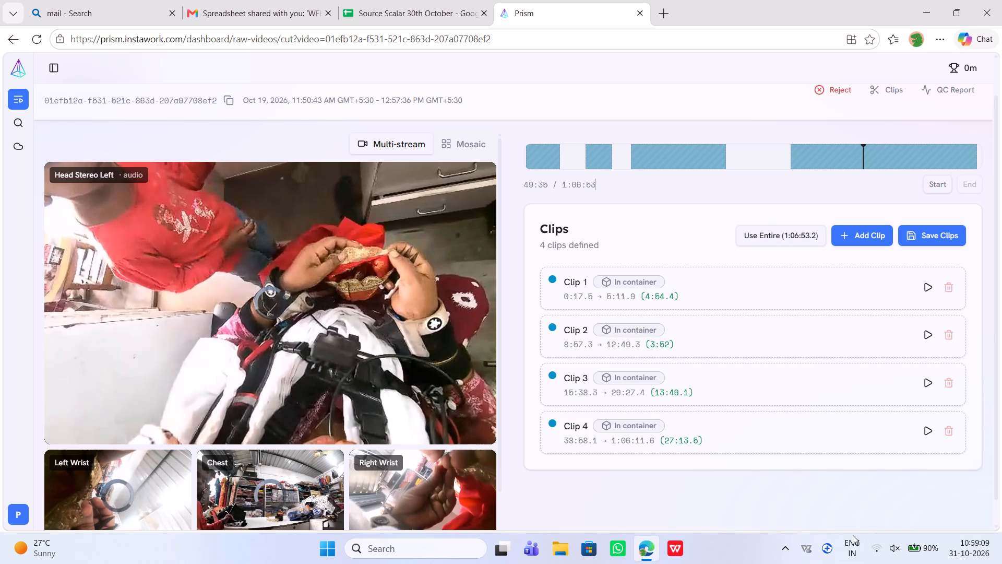
click(875, 548)
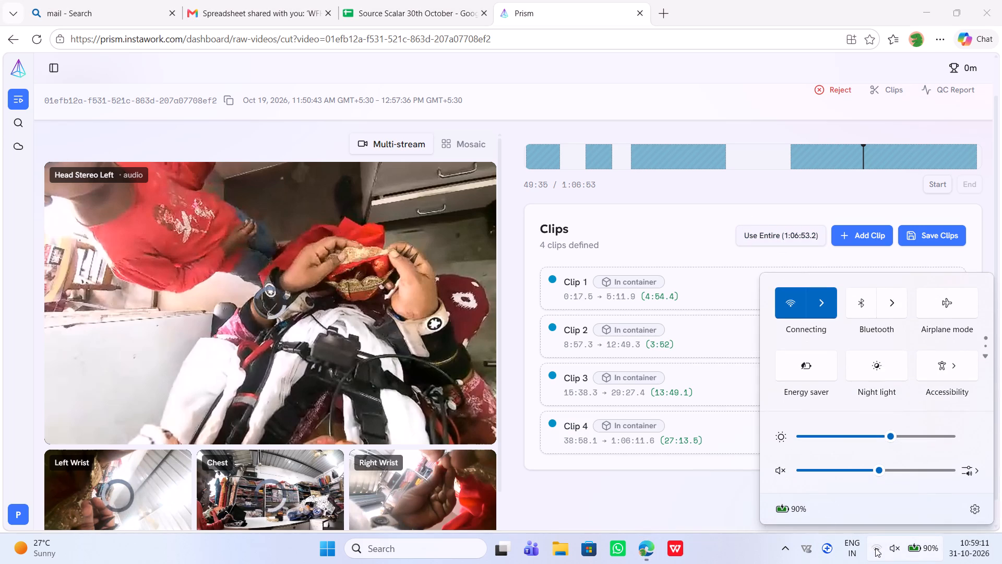
click(830, 298)
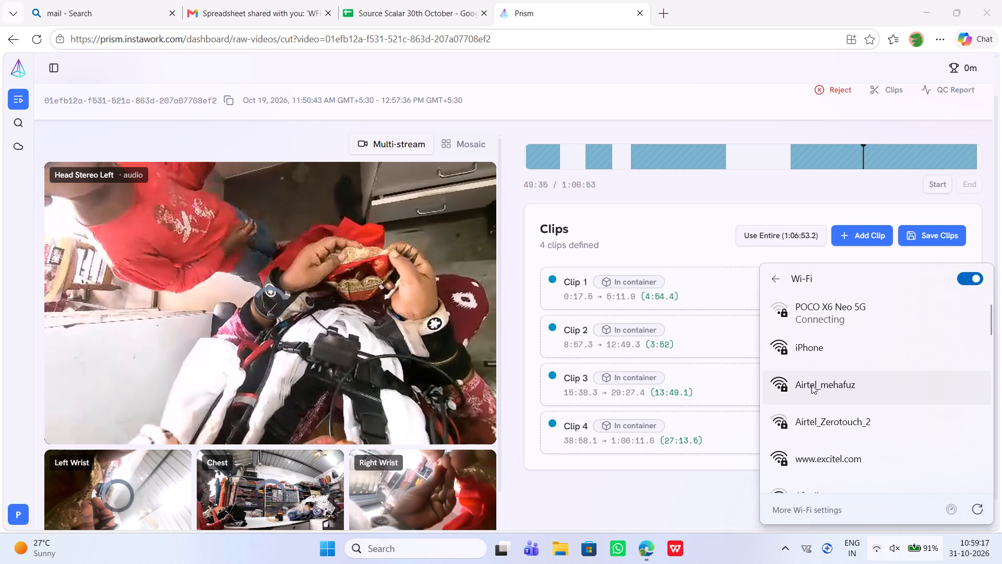
click(827, 351)
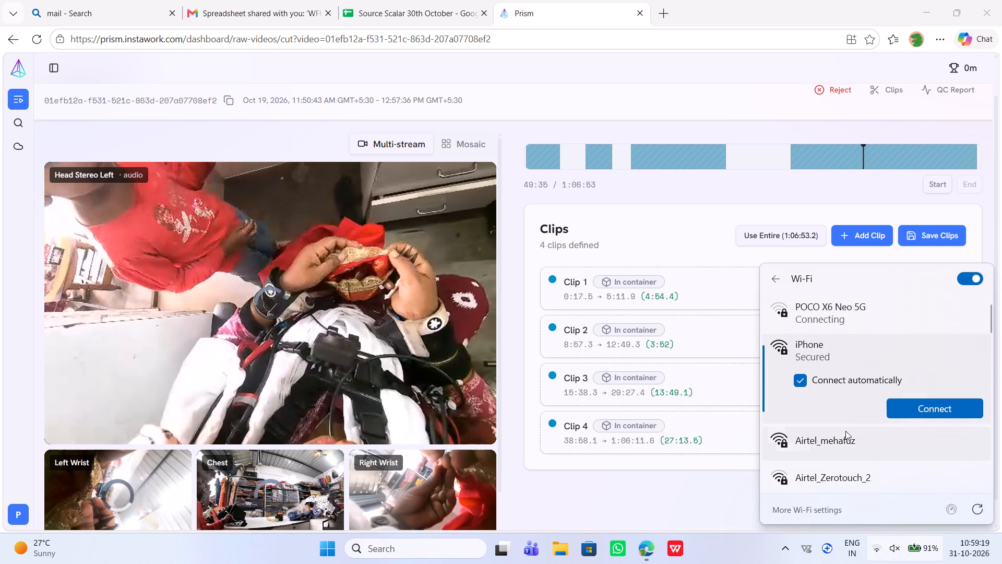
click(888, 413)
drag(717, 468, 707, 497)
click(707, 497)
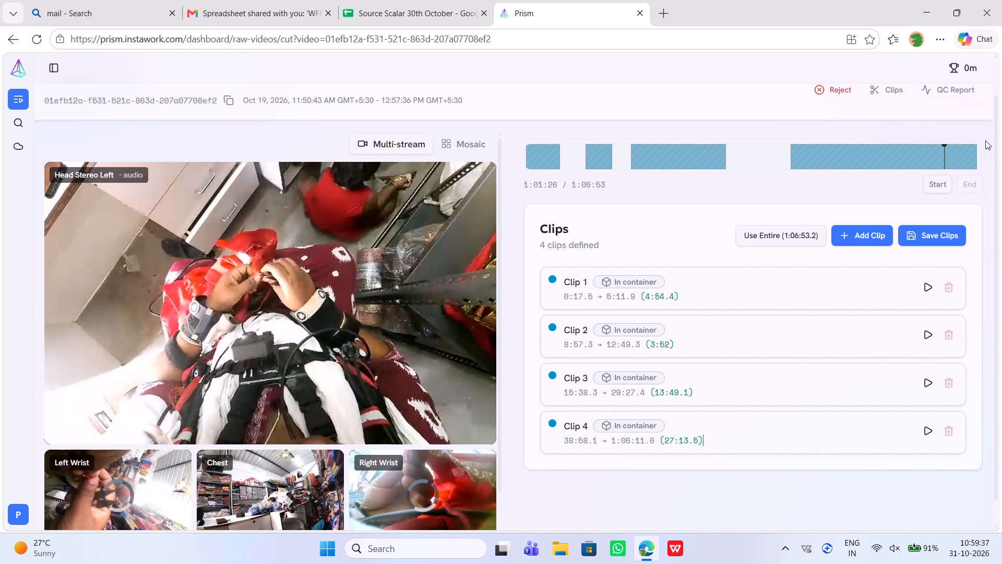
Examine row 2085's raw video near the end of Clip 4, at about 1:06:09.
click(977, 154)
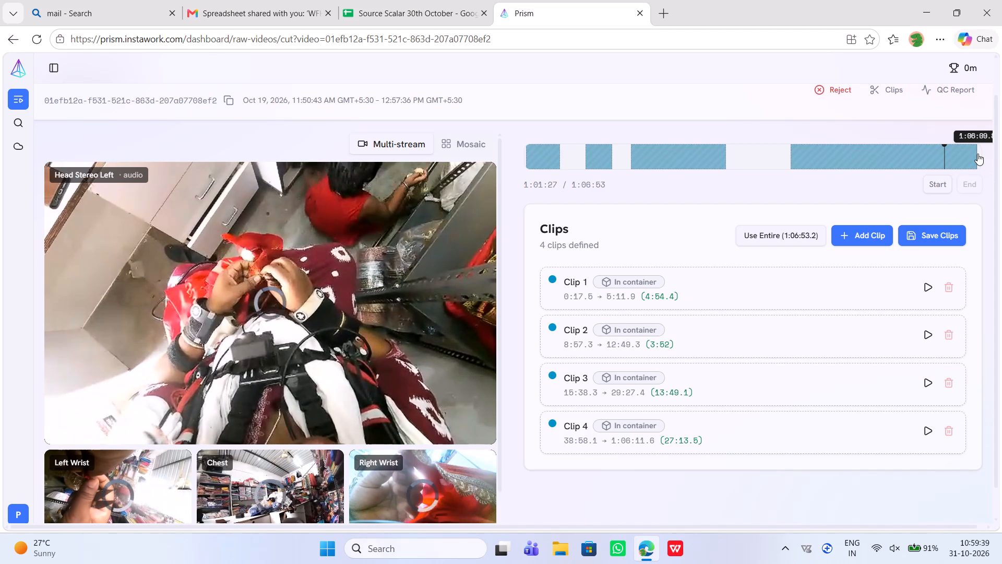
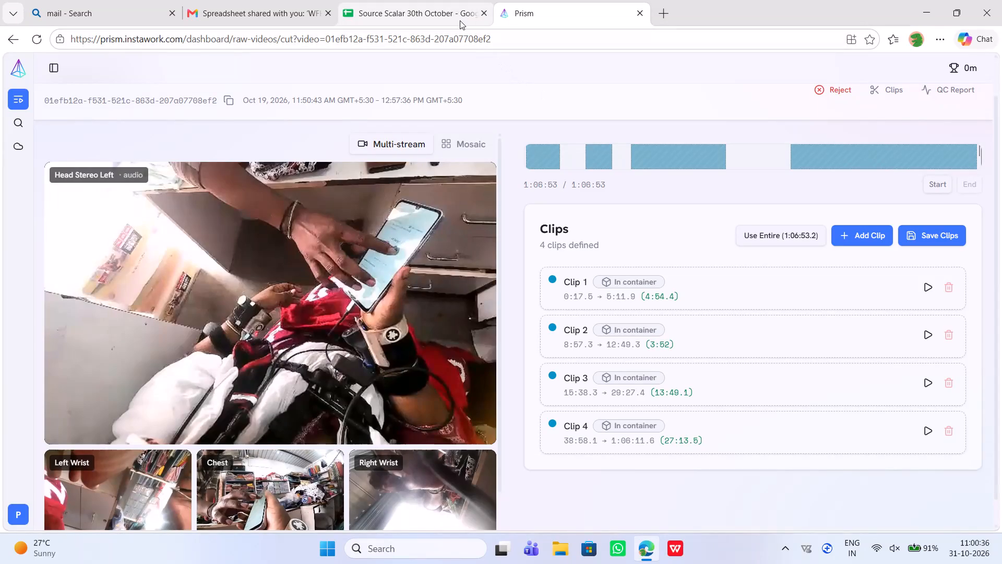
Record row 2085's review in the sheet: Reject in AB, Banned Task in AY, NO in BA and "task invalid" in BB.
click(460, 20)
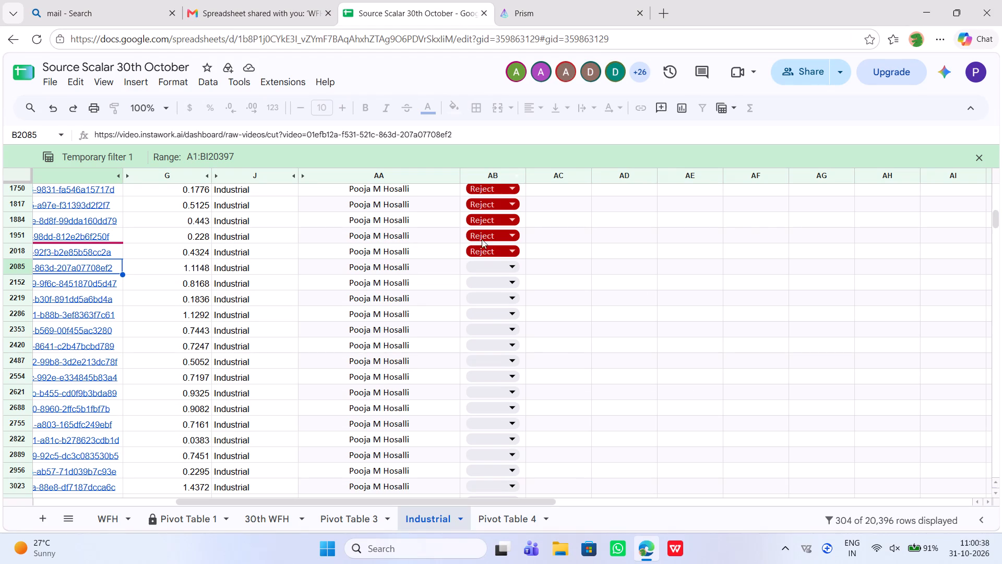
click(505, 268)
click(524, 330)
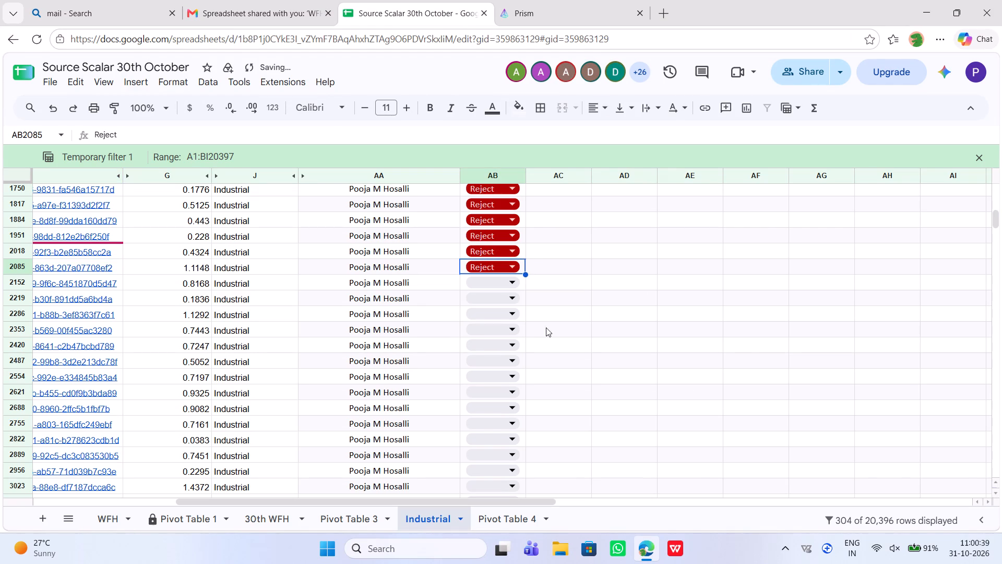
scroll(653, 322, left, 6)
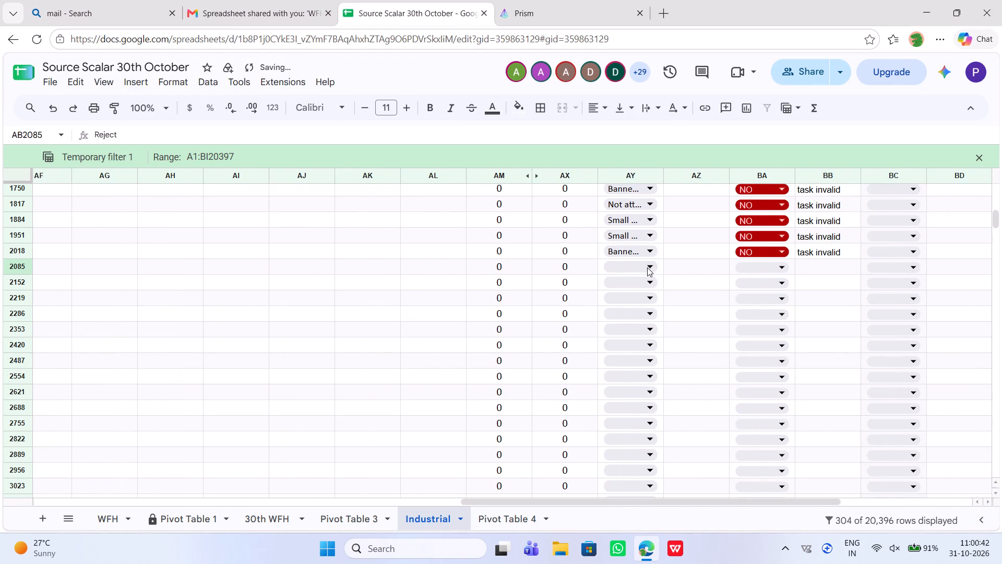
click(647, 267)
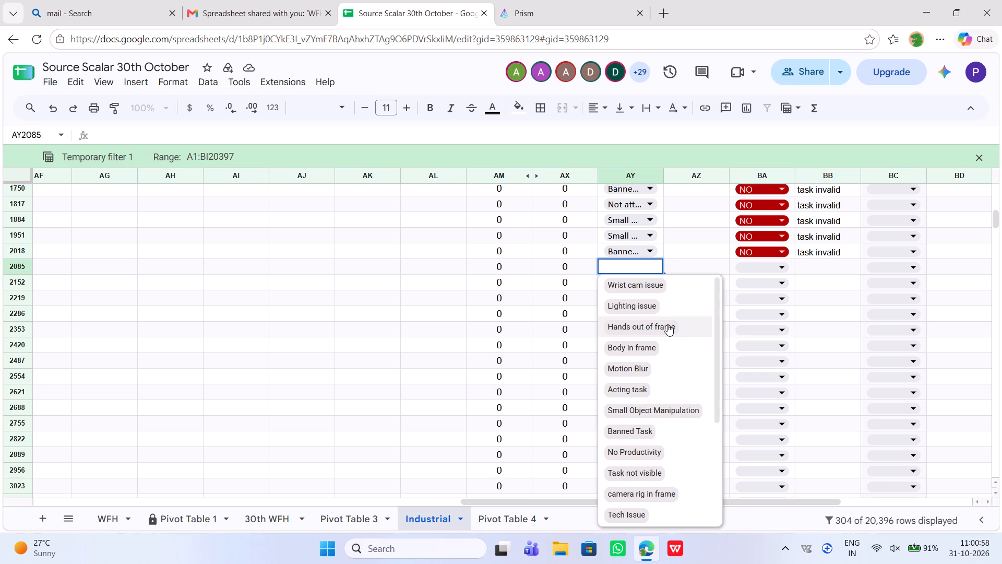
click(681, 427)
click(769, 266)
click(773, 299)
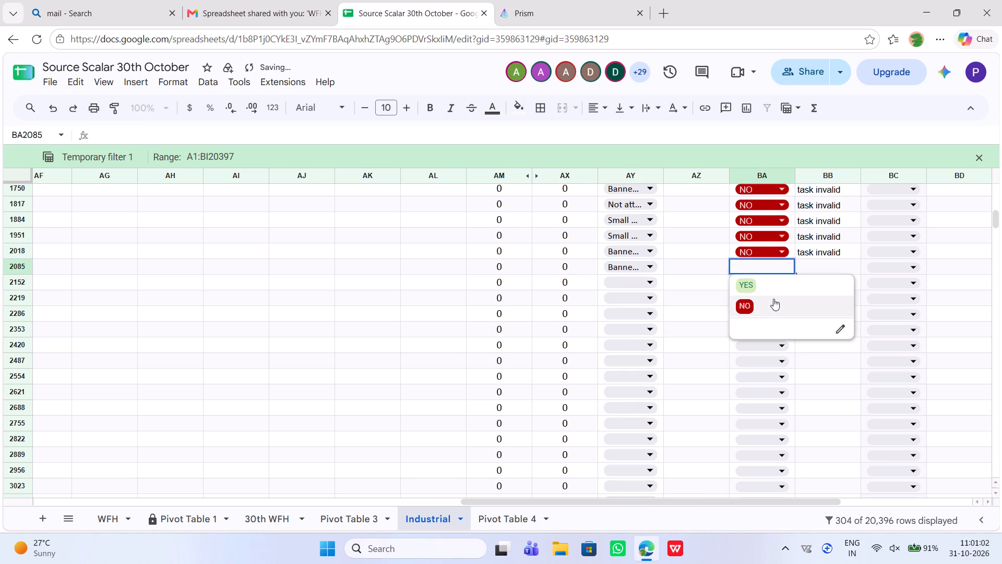
click(816, 268)
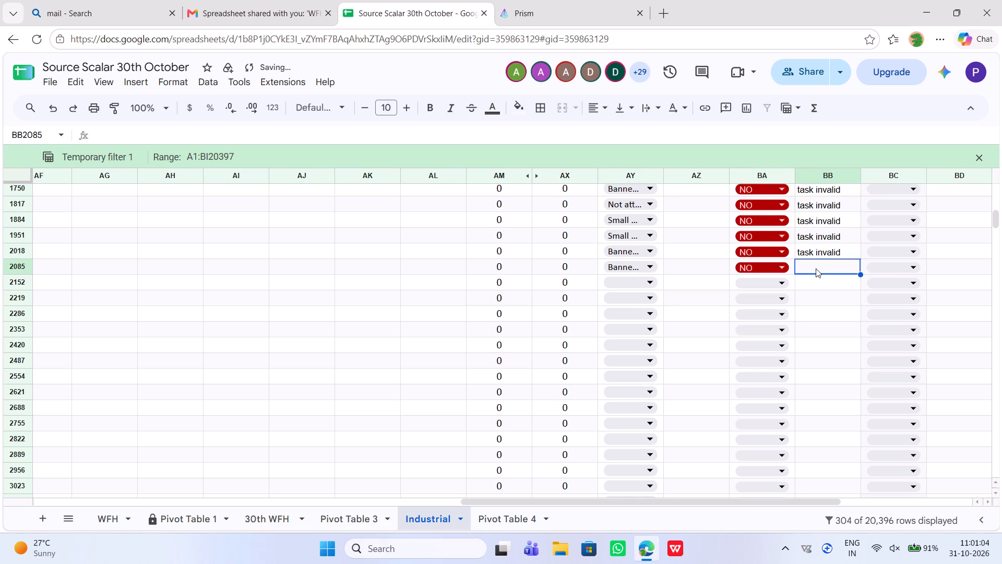
key(ctrl+v)
Close row 2085's video and open the raw video linked in row 2152.
scroll(403, 322, right, 3)
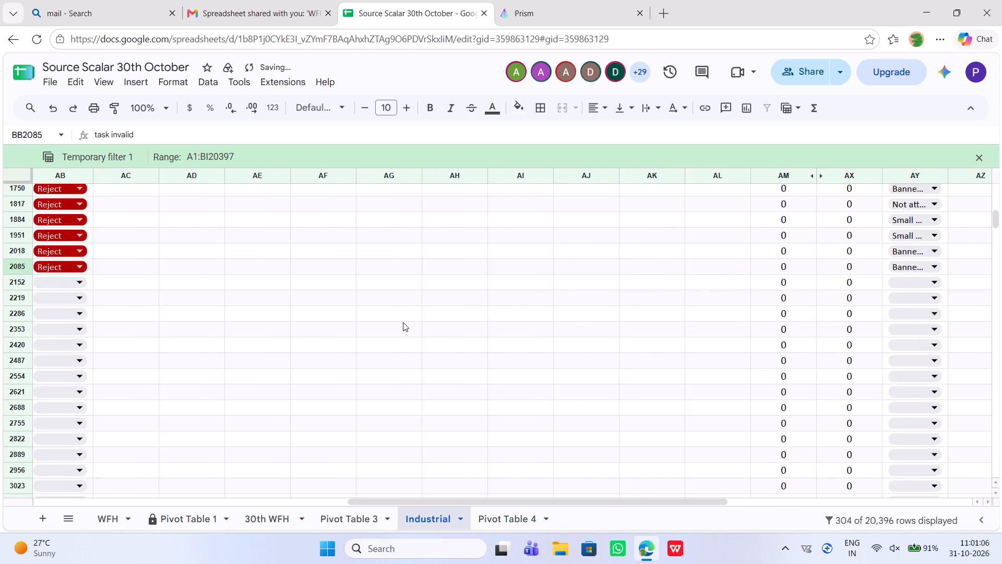
scroll(403, 322, right, 4)
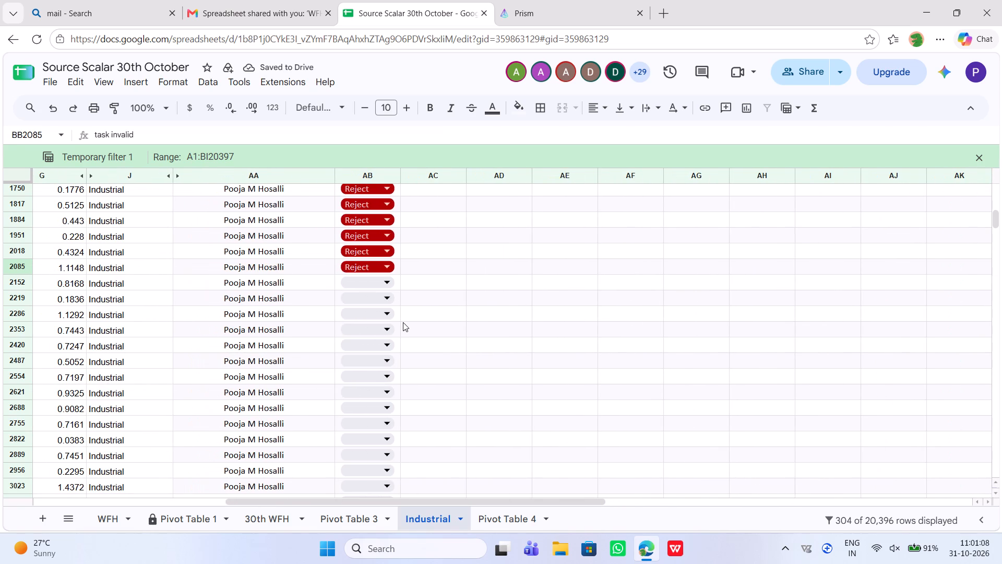
click(639, 11)
scroll(494, 271, right, 1)
click(151, 285)
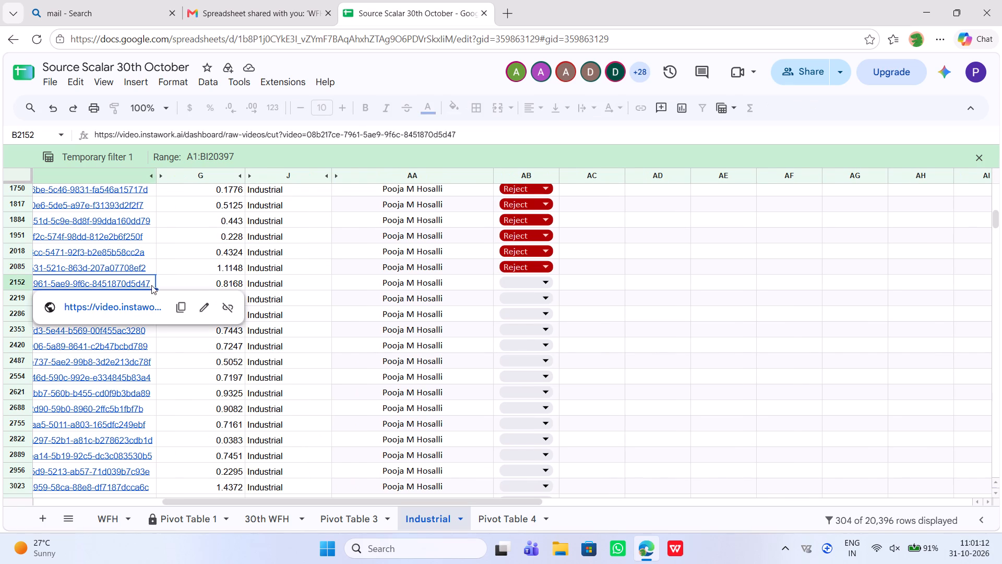
click(141, 307)
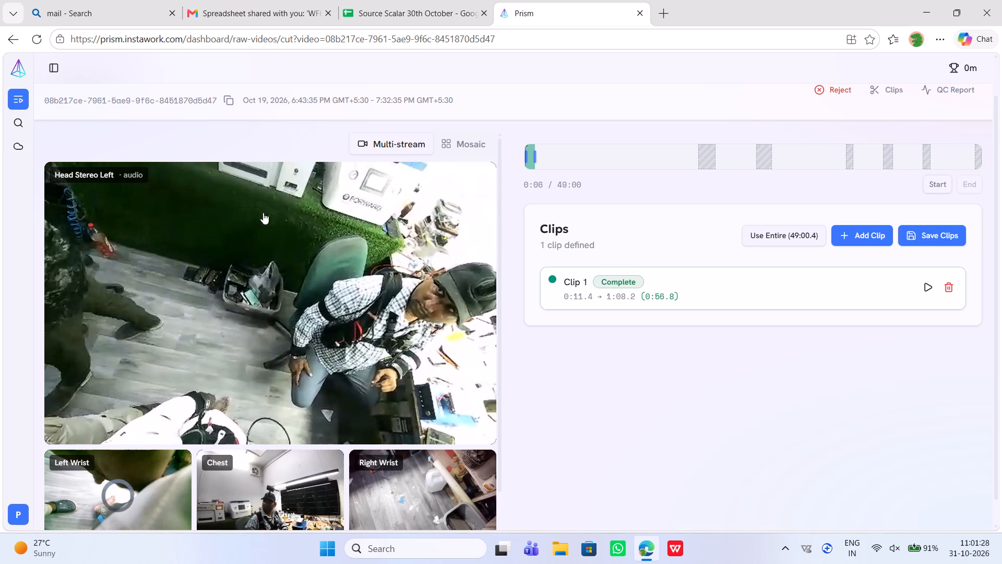
Examine row 2152's raw video from about 11:56 and again from about 24:30.
click(636, 149)
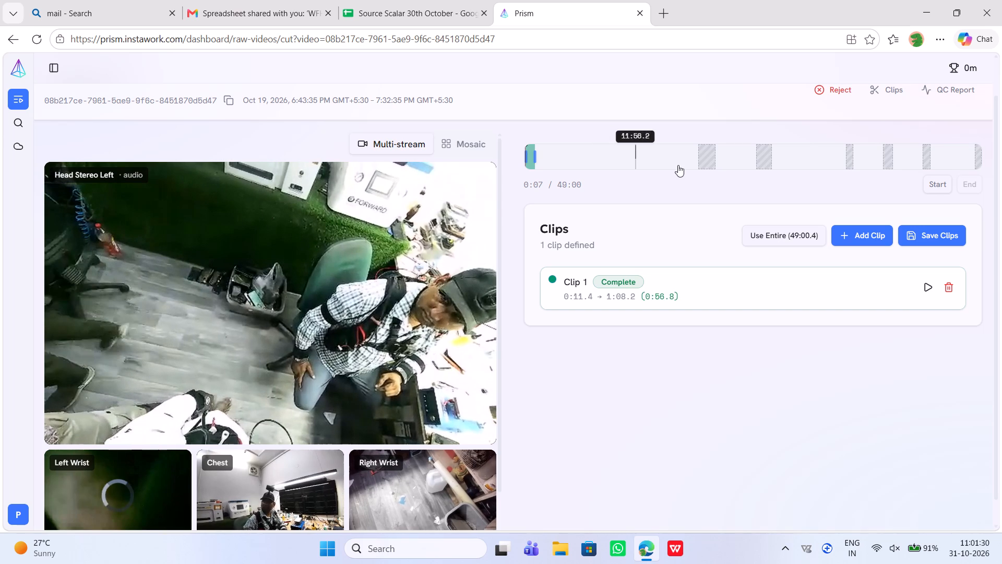
click(698, 182)
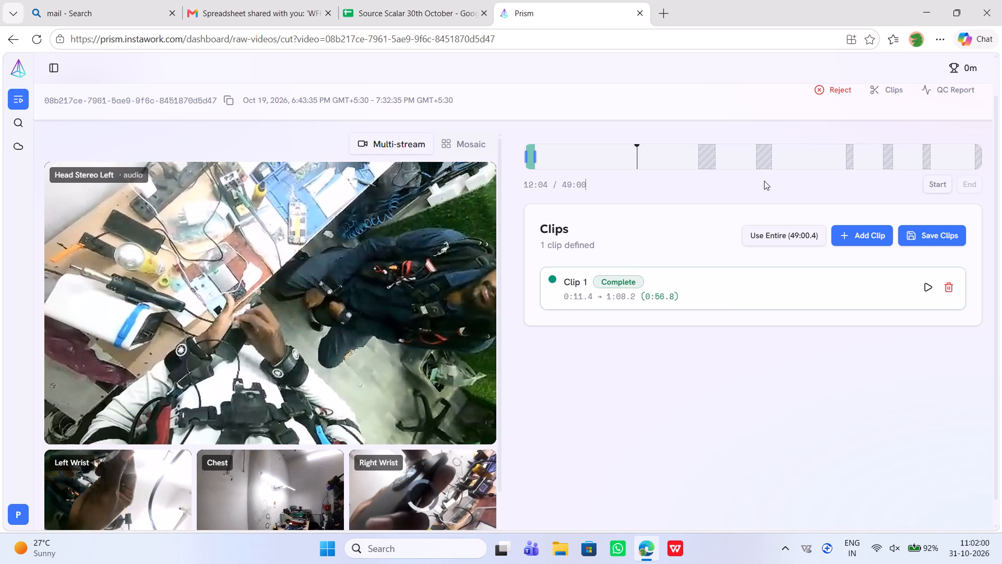
click(789, 182)
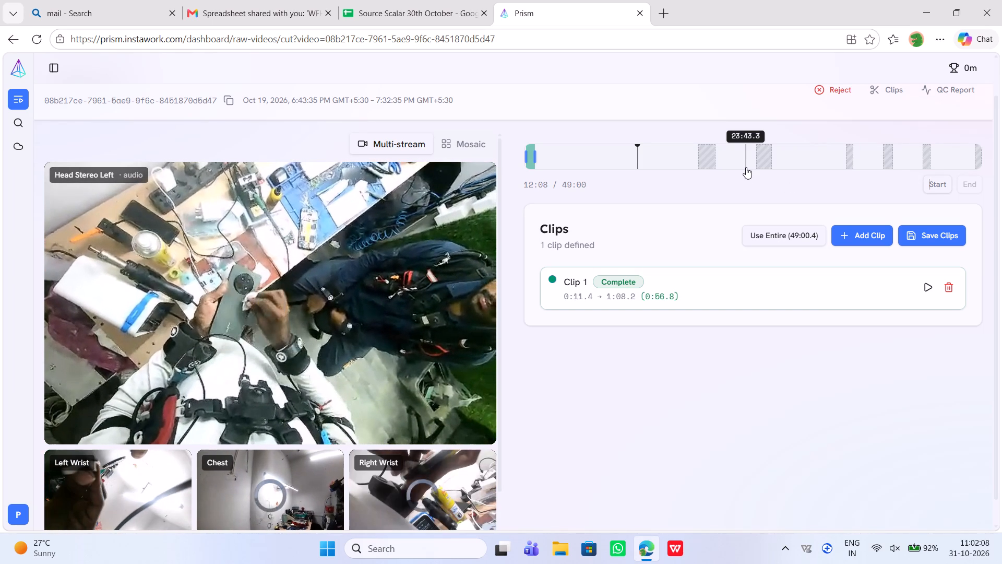
right_click(746, 167)
click(720, 177)
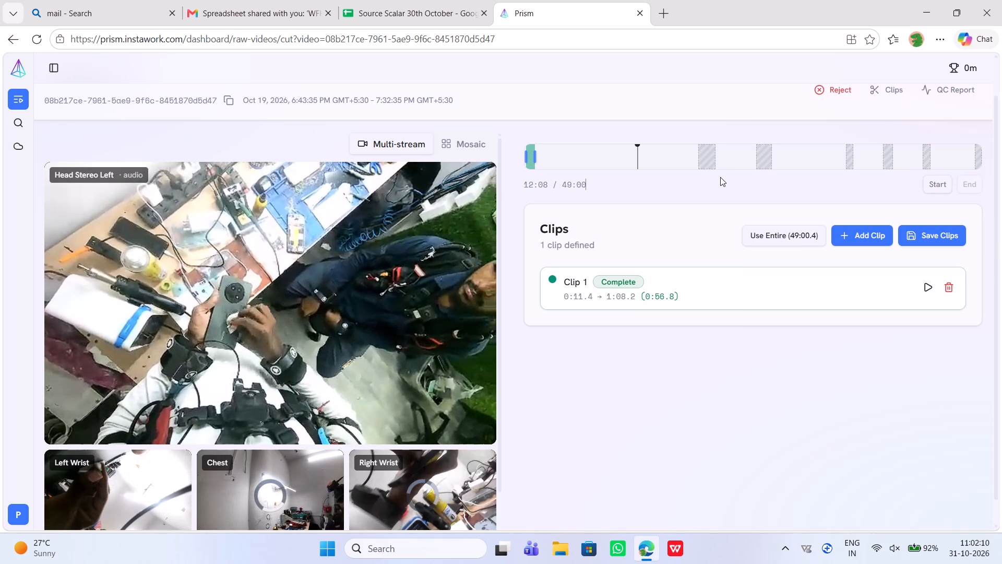
click(752, 168)
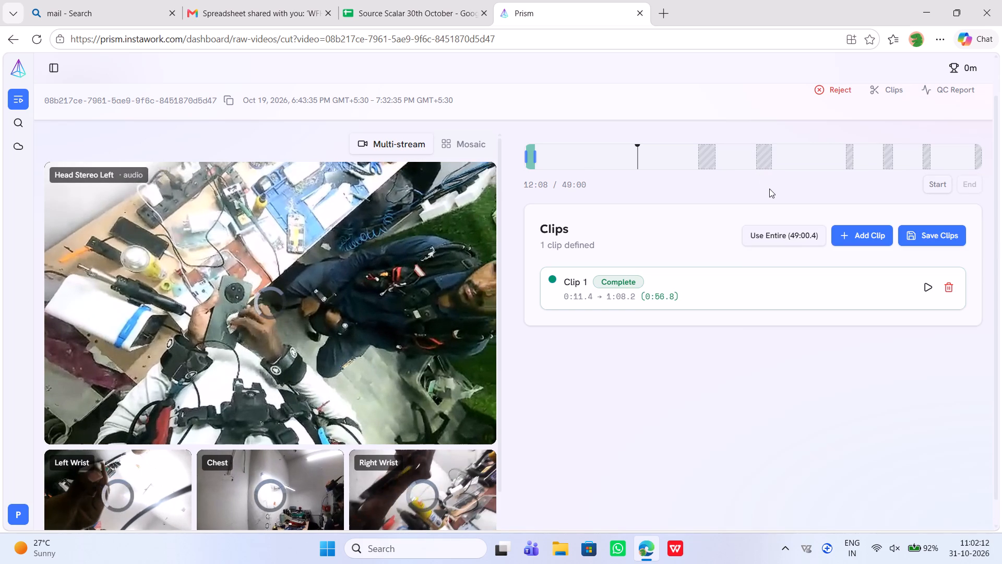
click(769, 189)
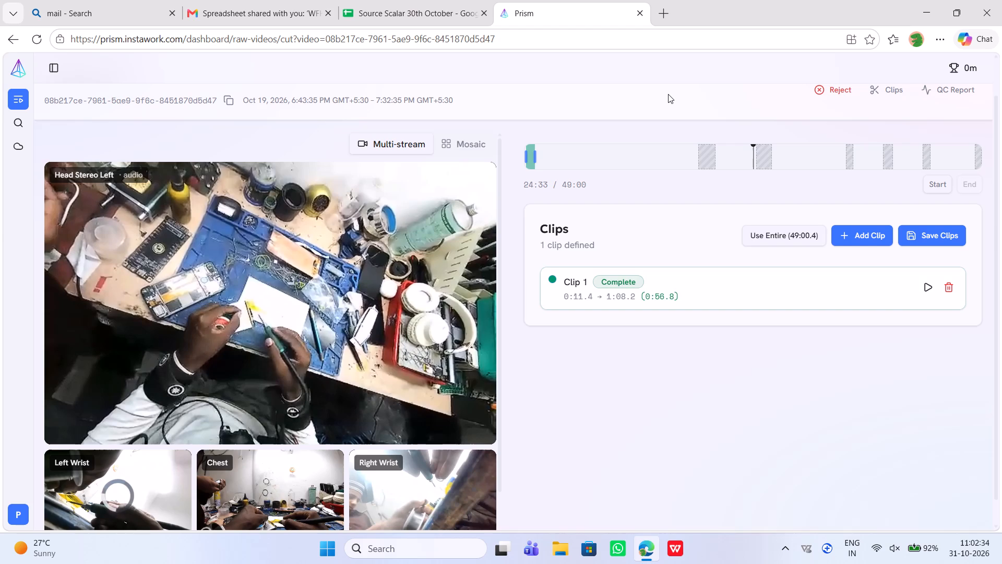
scroll(597, 99, down, 1)
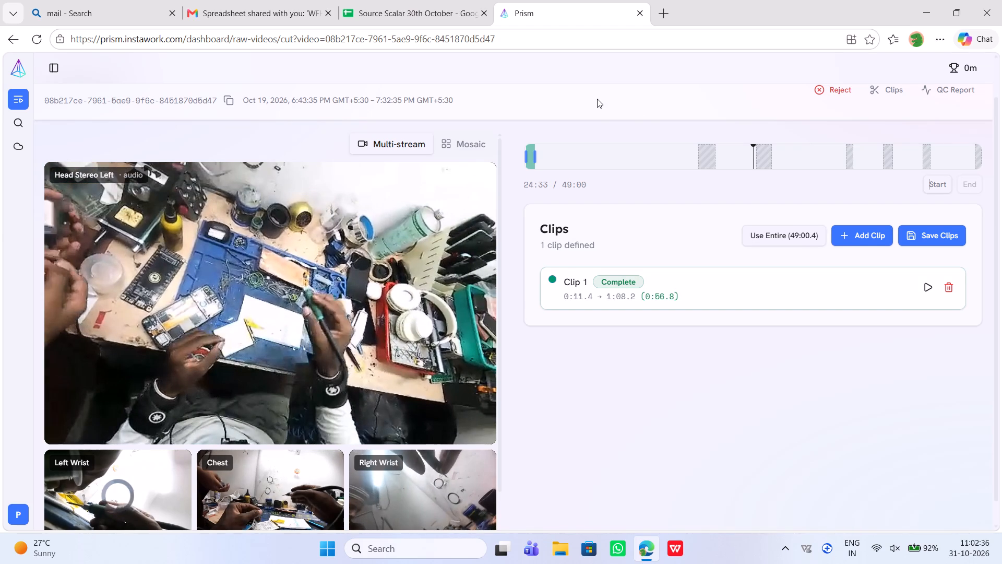
scroll(597, 99, down, 1)
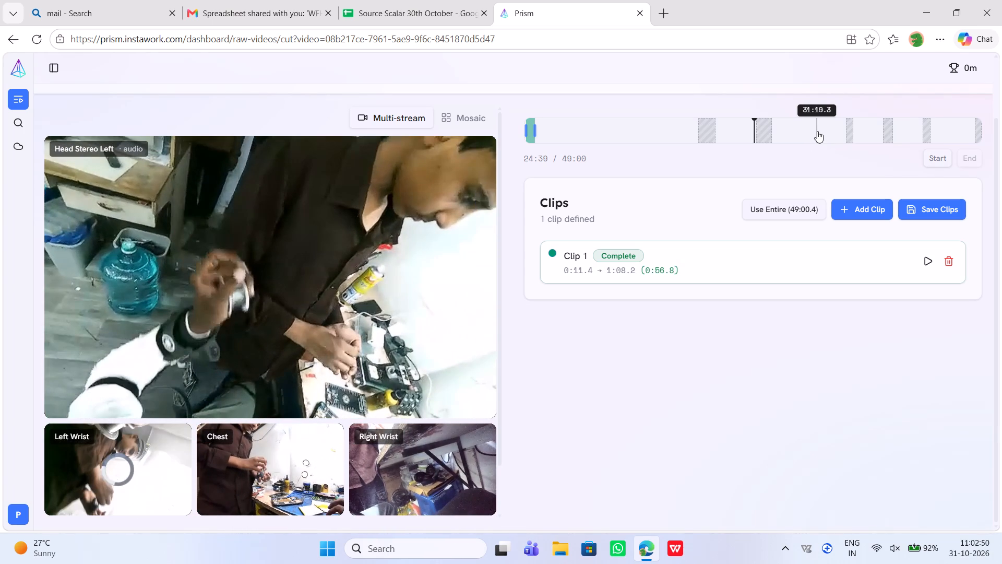
Examine row 2152's raw video from about 31:19 and near its end from about 48:41.
click(817, 131)
click(876, 159)
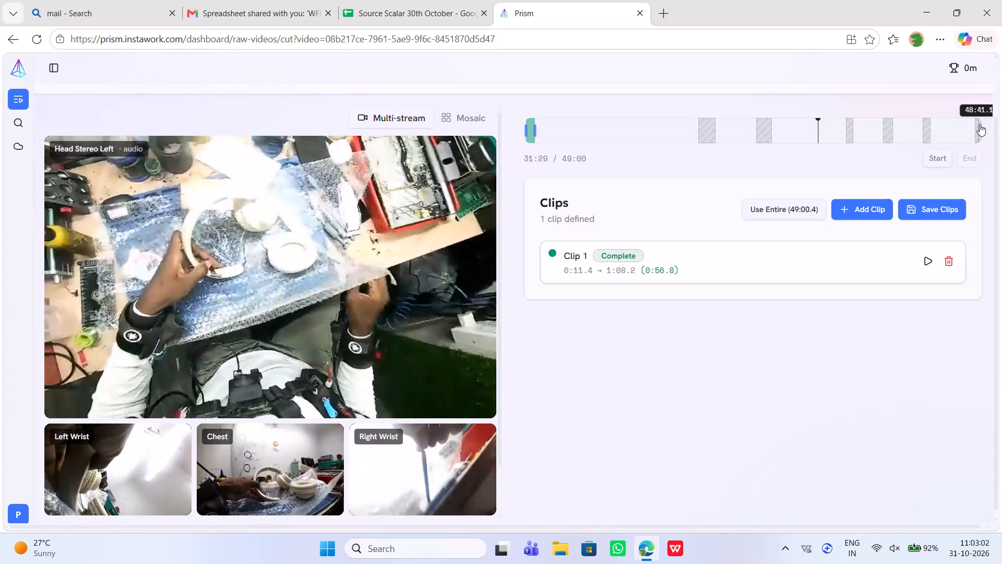
click(980, 124)
click(758, 73)
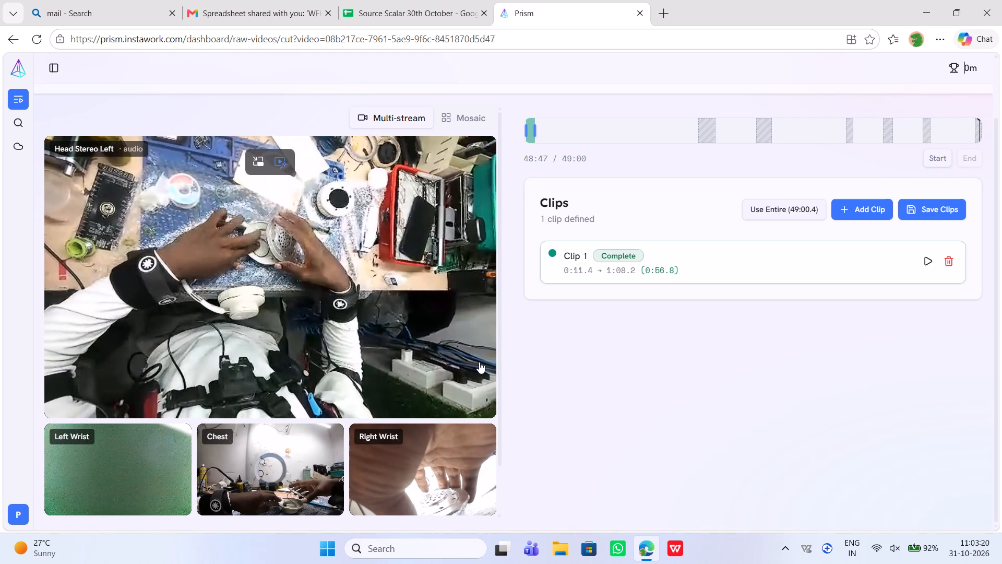
scroll(479, 362, down, 2)
click(565, 402)
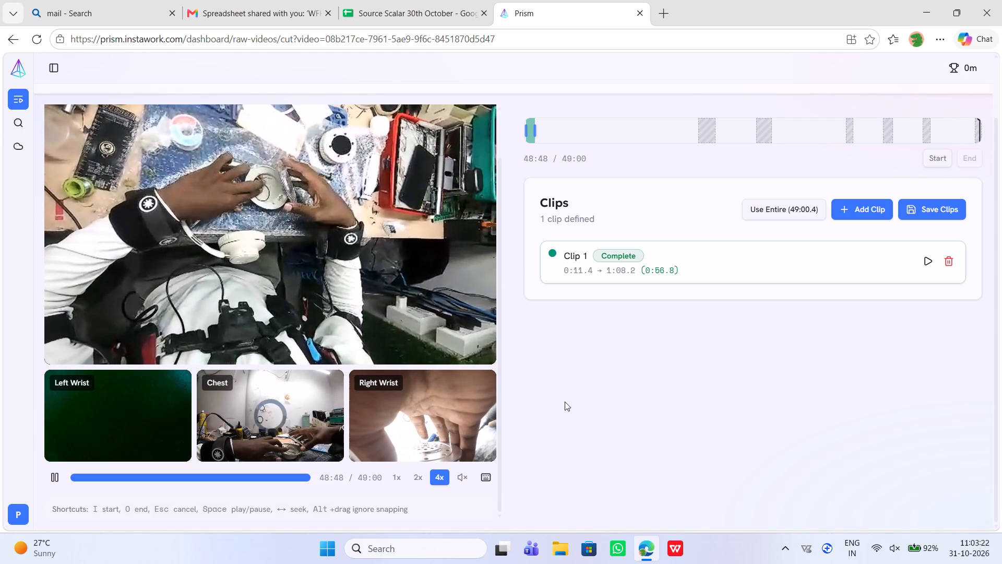
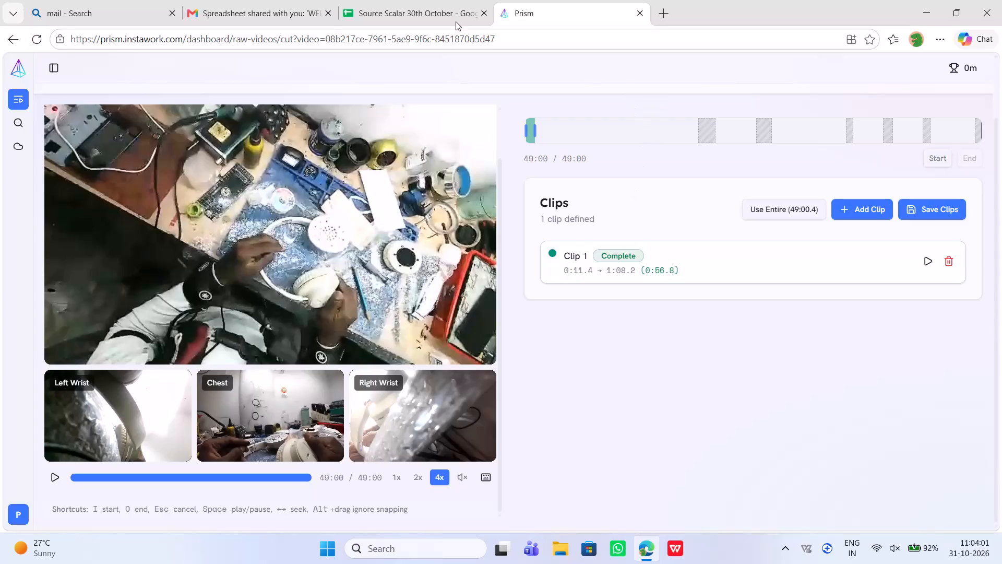
Record row 2152's review in the sheet: Reject in AB, Small Object Manipulation in AY, NO in BA and "task invalid" in BB.
click(419, 9)
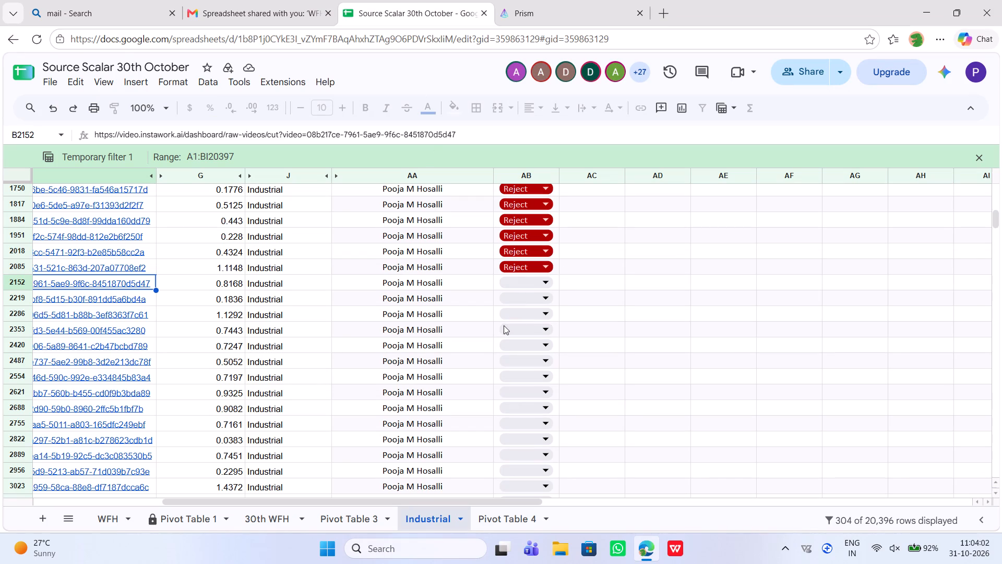
drag(534, 286, 546, 336)
click(546, 336)
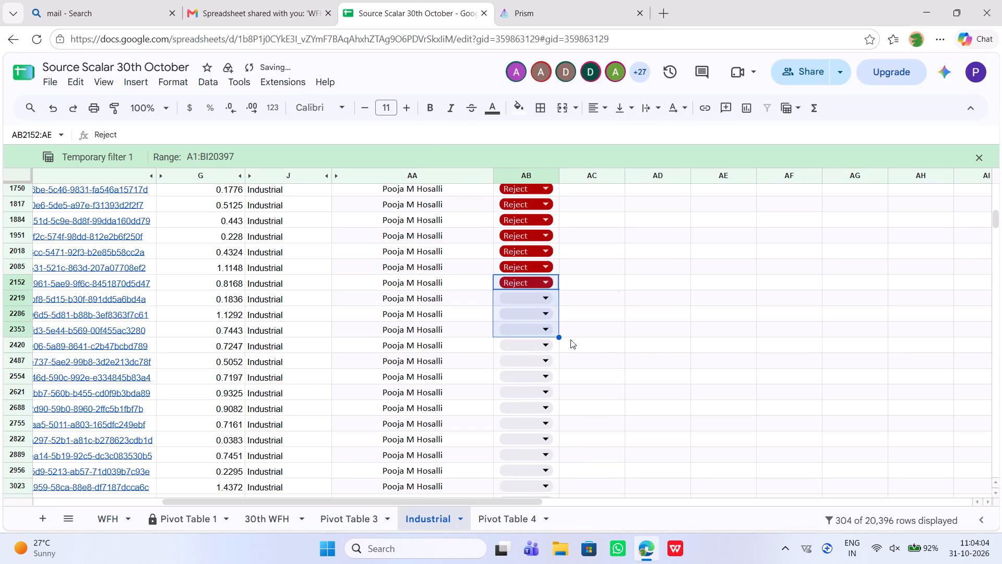
scroll(645, 347, left, 5)
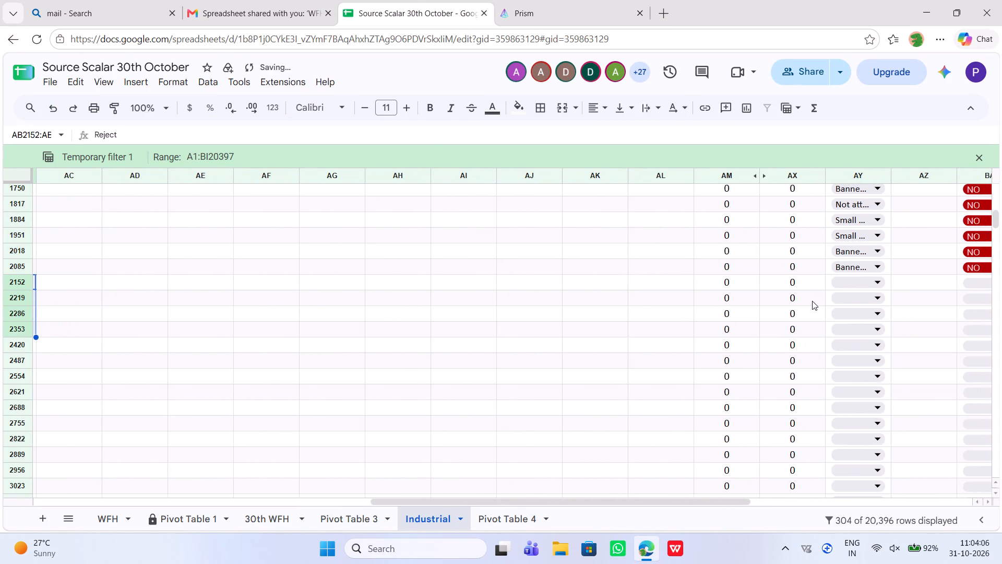
click(848, 284)
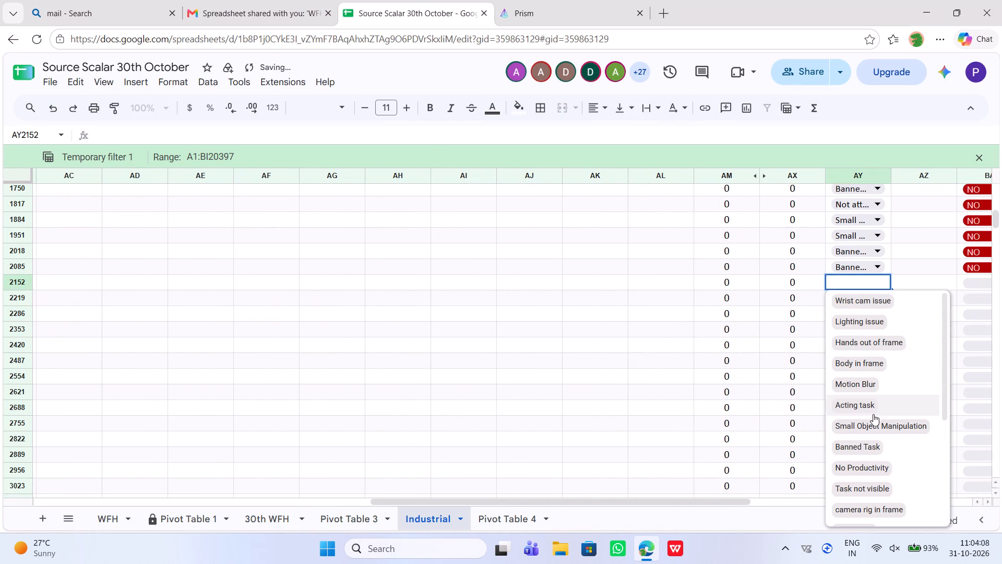
click(874, 423)
scroll(874, 423, left, 3)
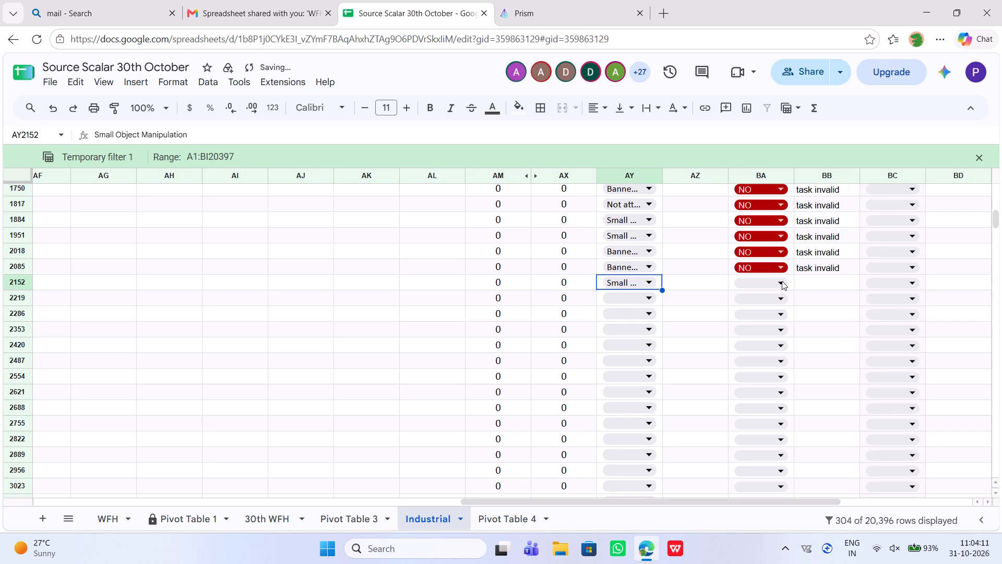
click(782, 281)
click(780, 327)
click(828, 282)
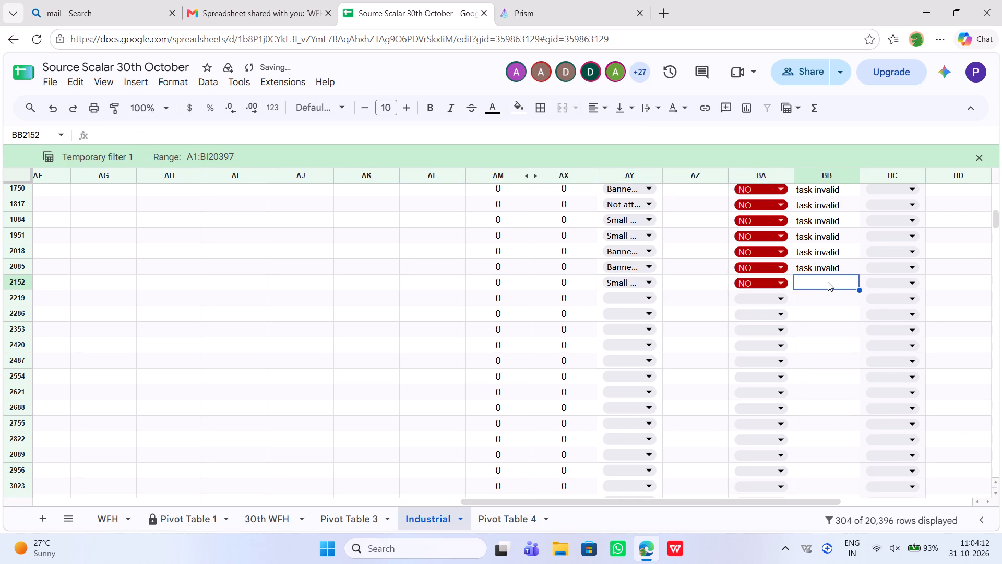
key(ctrl+v)
Close row 2152's video and open the raw video linked in row 2219 of the Industrial sheet.
scroll(828, 282, right, 6)
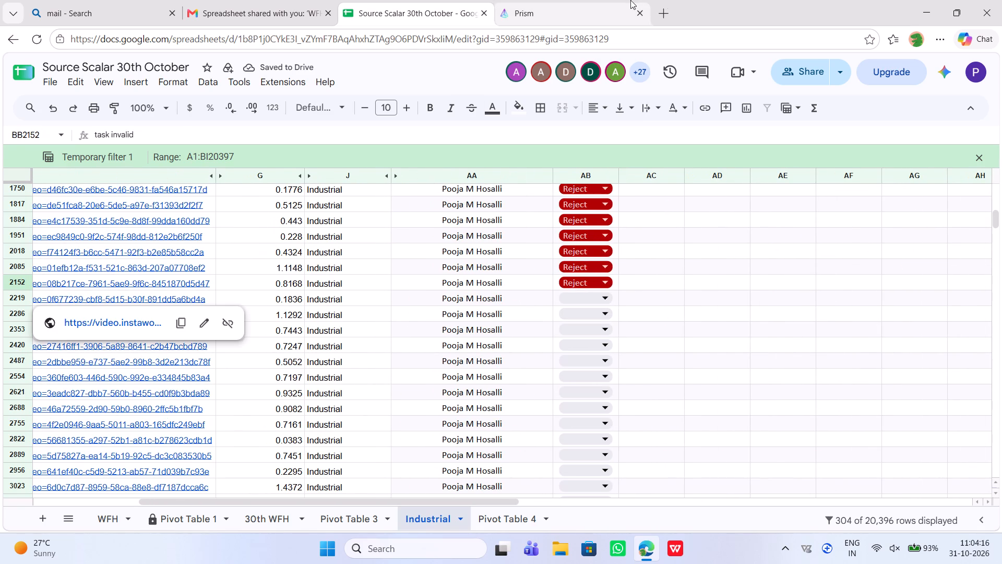
click(640, 13)
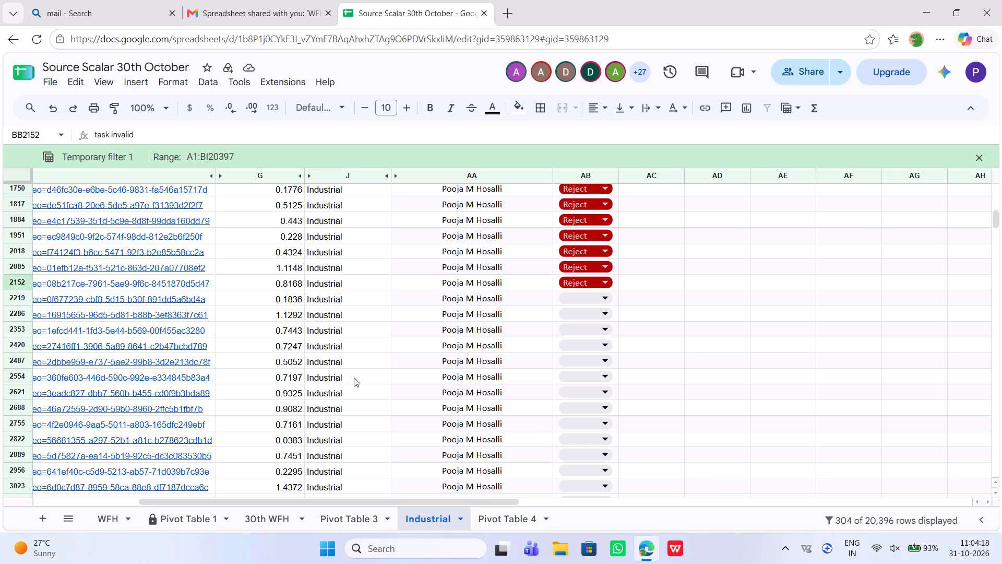
click(493, 510)
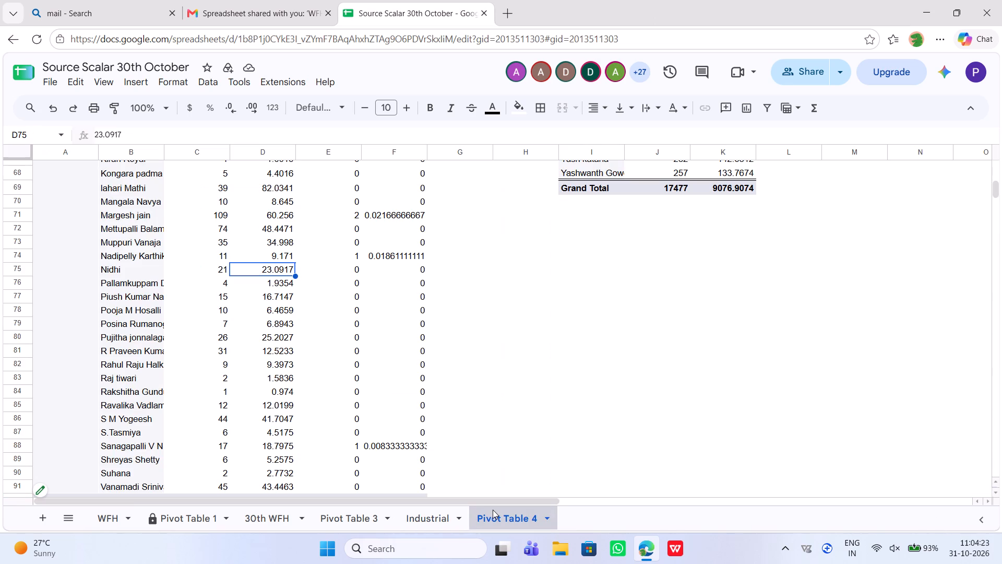
click(439, 518)
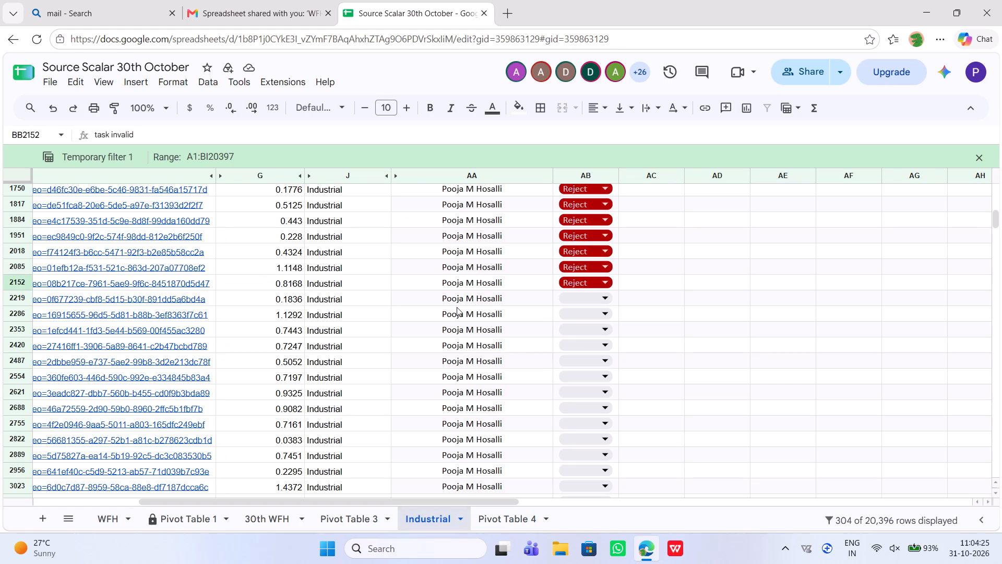
click(199, 297)
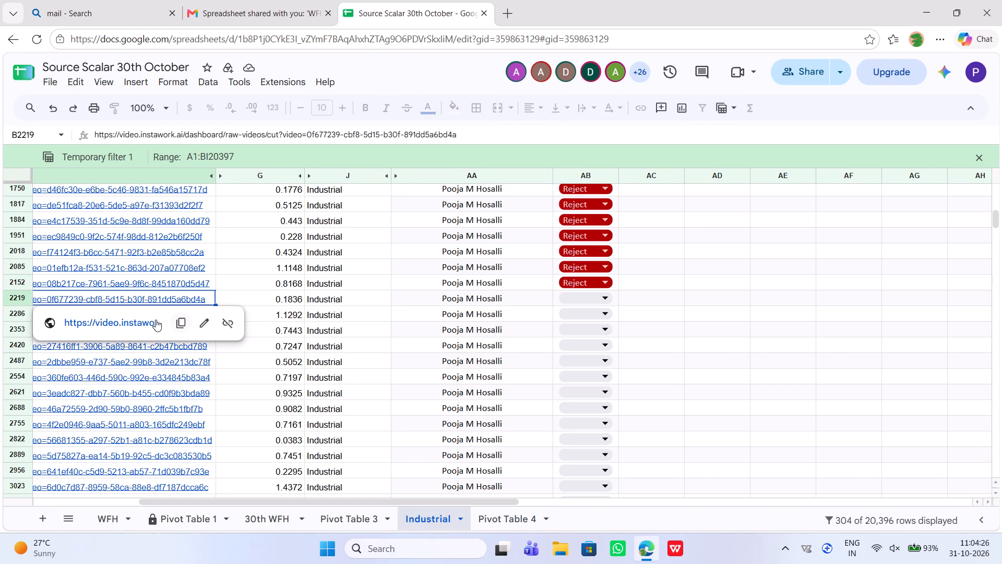
click(141, 321)
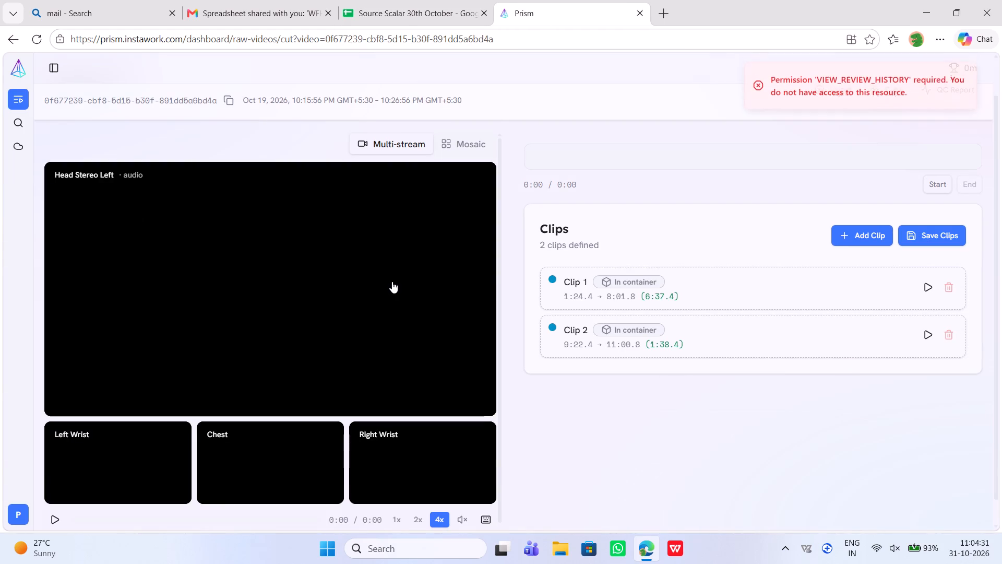
Examine row 2219's raw video from about 2:13, from about 9:29 and near its end from about 10:56.
scroll(500, 118, down, 2)
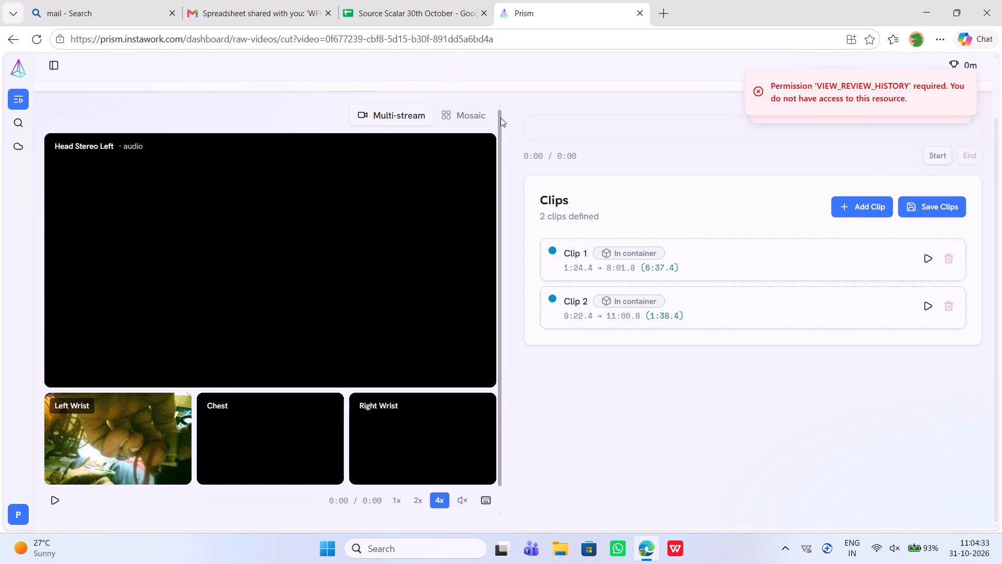
click(617, 134)
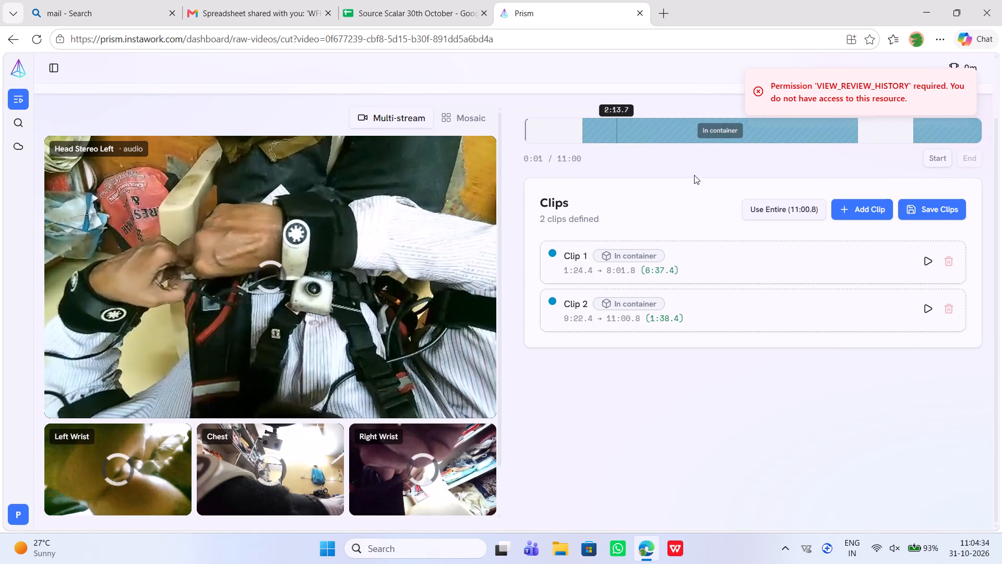
click(697, 178)
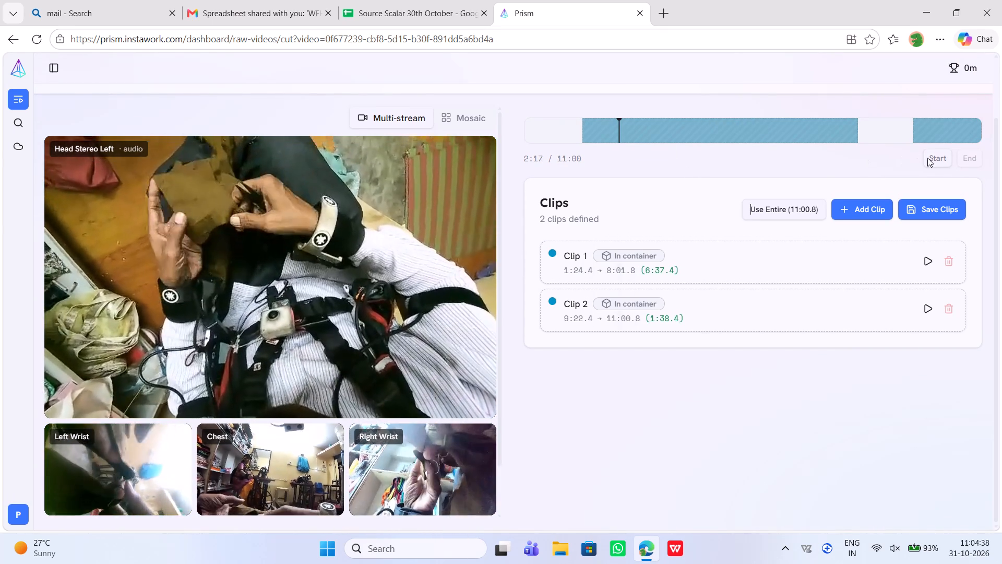
click(917, 134)
click(909, 164)
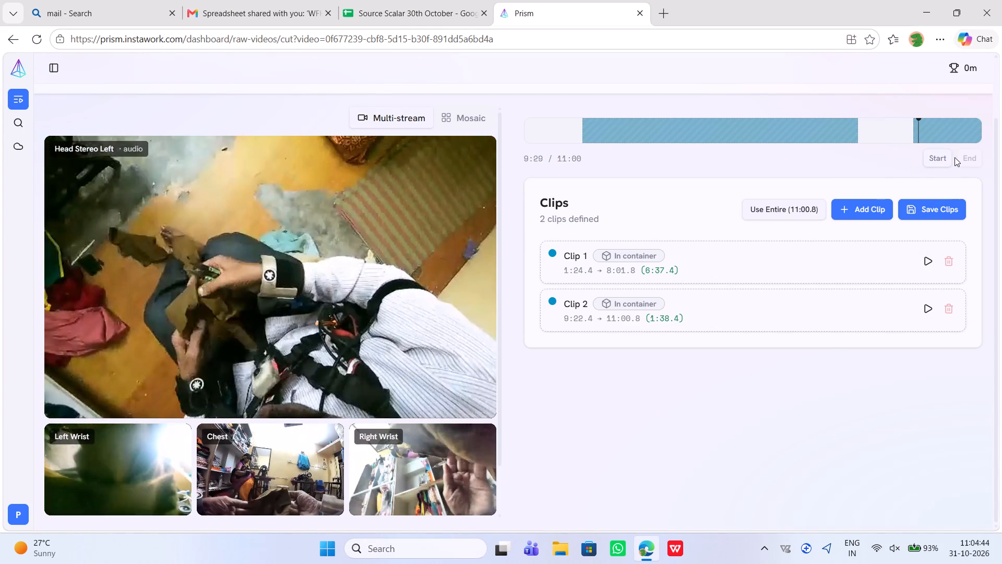
click(980, 136)
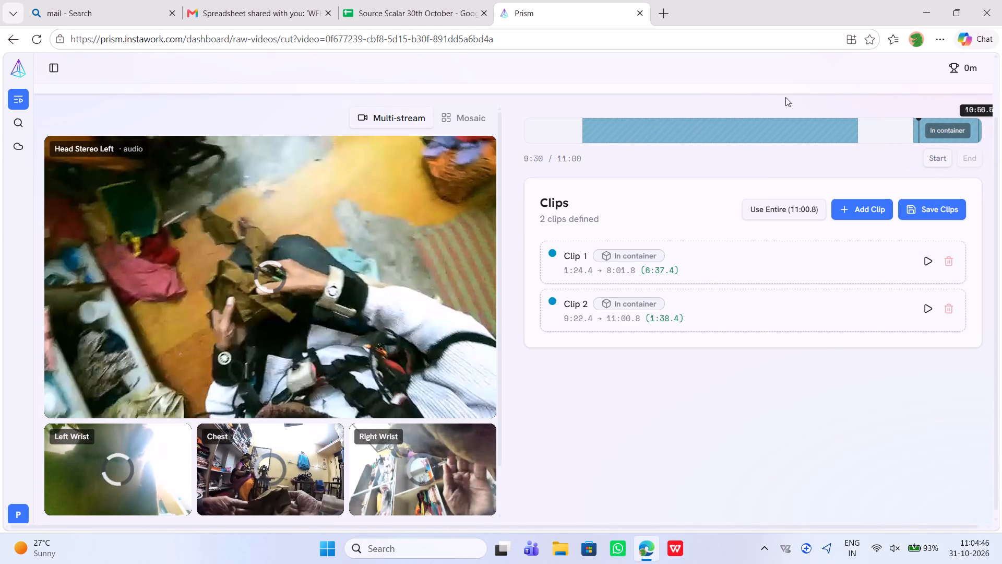
click(769, 80)
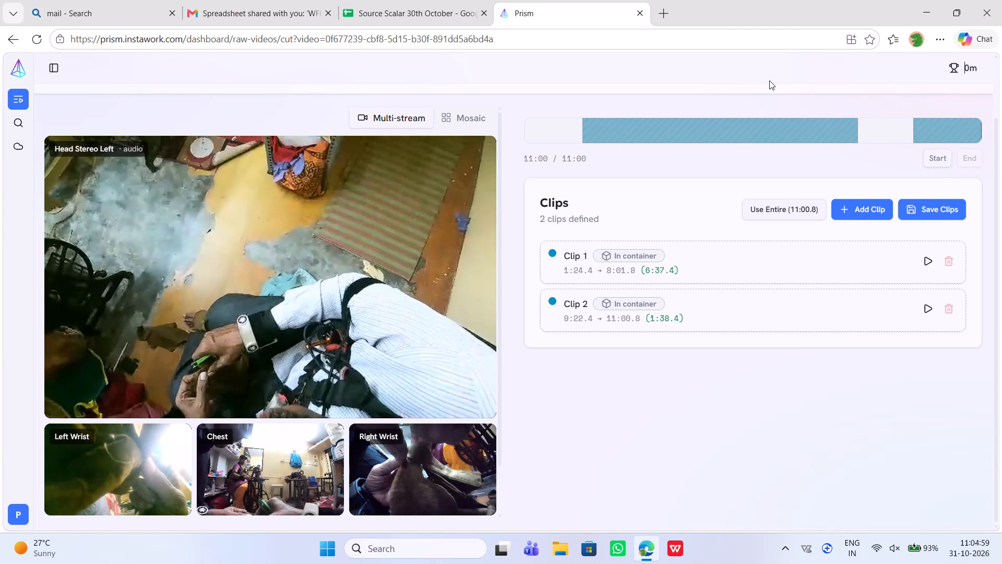
Close the video and record row 2219's review: Reject in AB, Banned Task in AY, NO in BA and "task invalid" in BB.
click(637, 13)
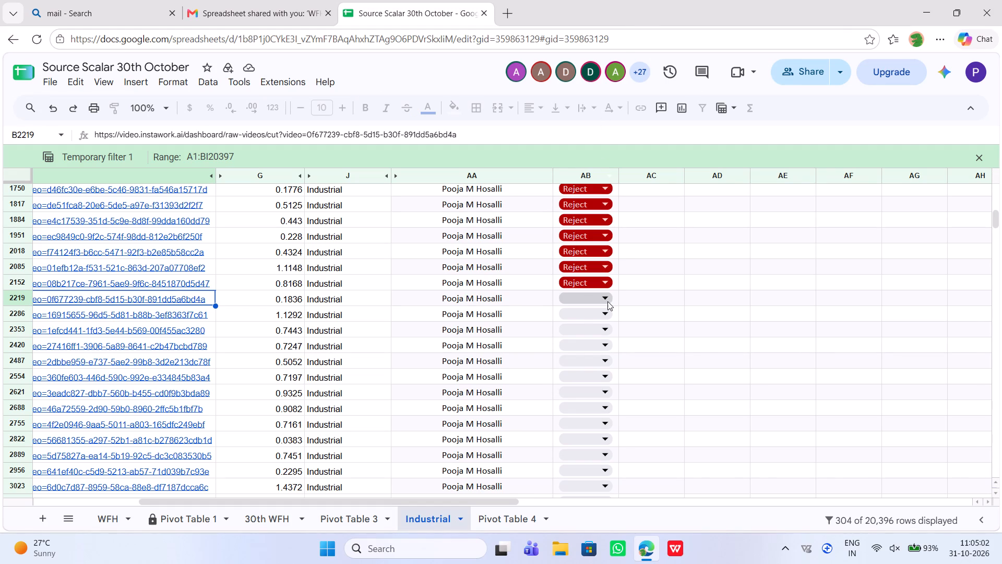
click(607, 301)
click(618, 358)
scroll(698, 343, left, 4)
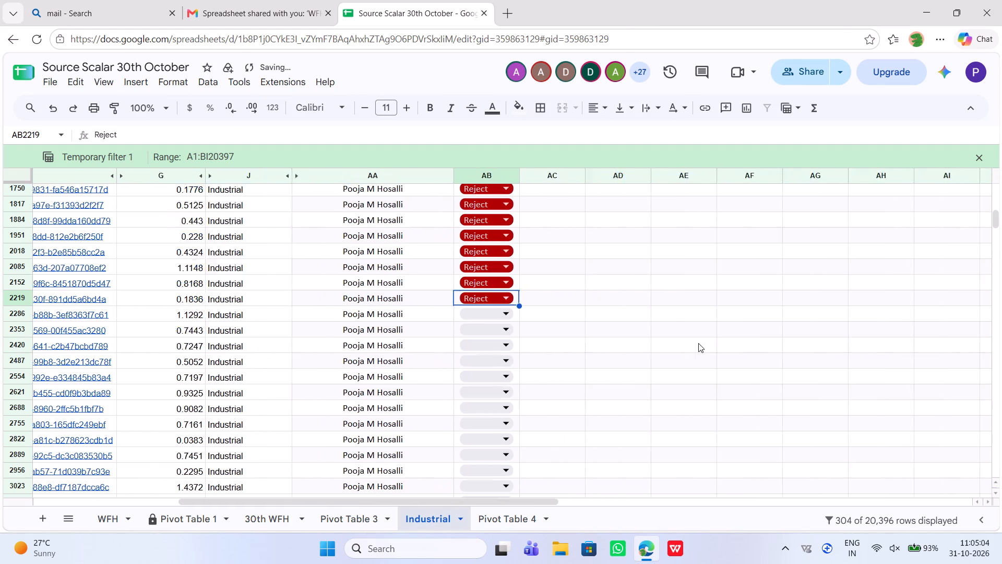
scroll(698, 343, left, 2)
click(774, 299)
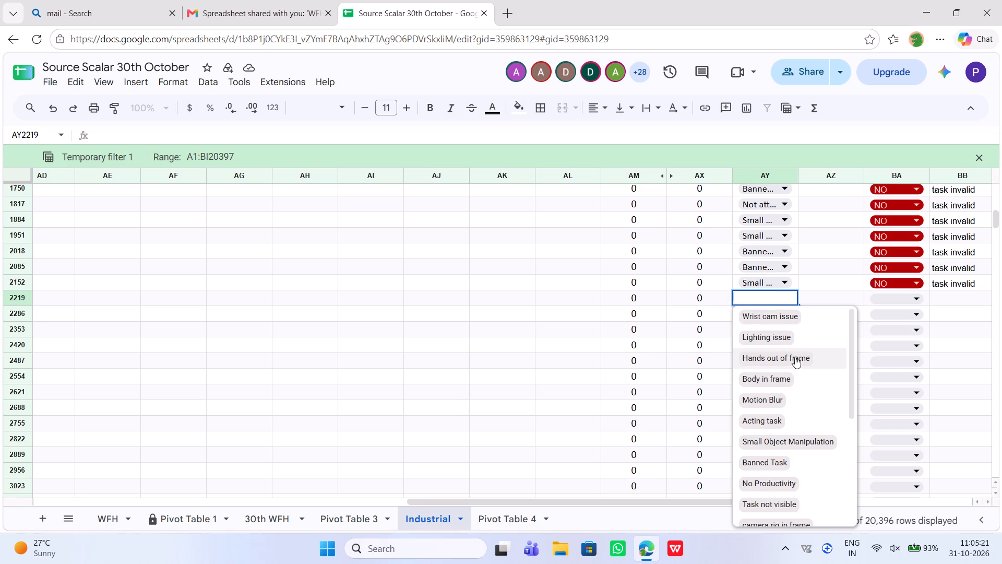
click(792, 457)
click(898, 299)
click(903, 333)
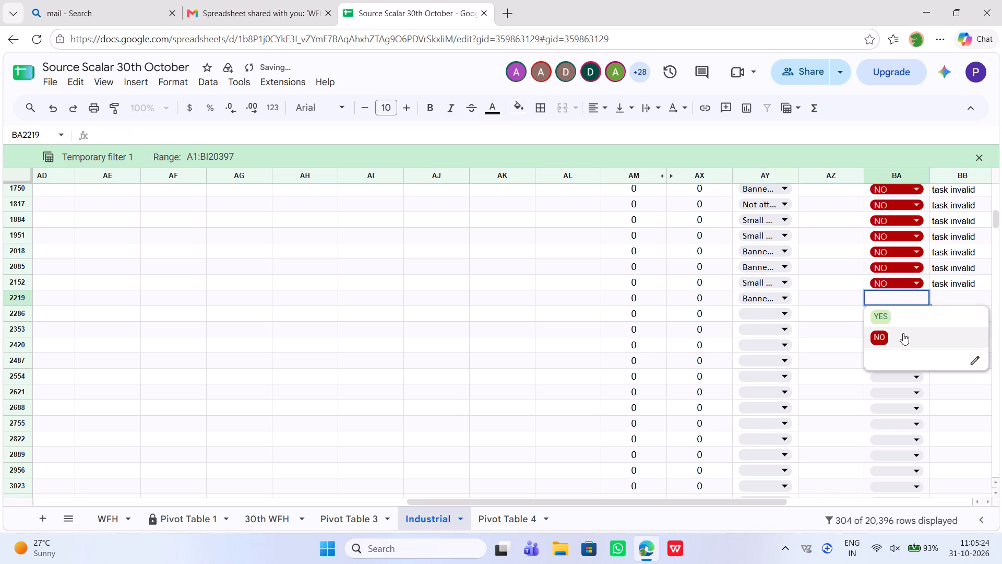
click(949, 296)
key(ctrl+v)
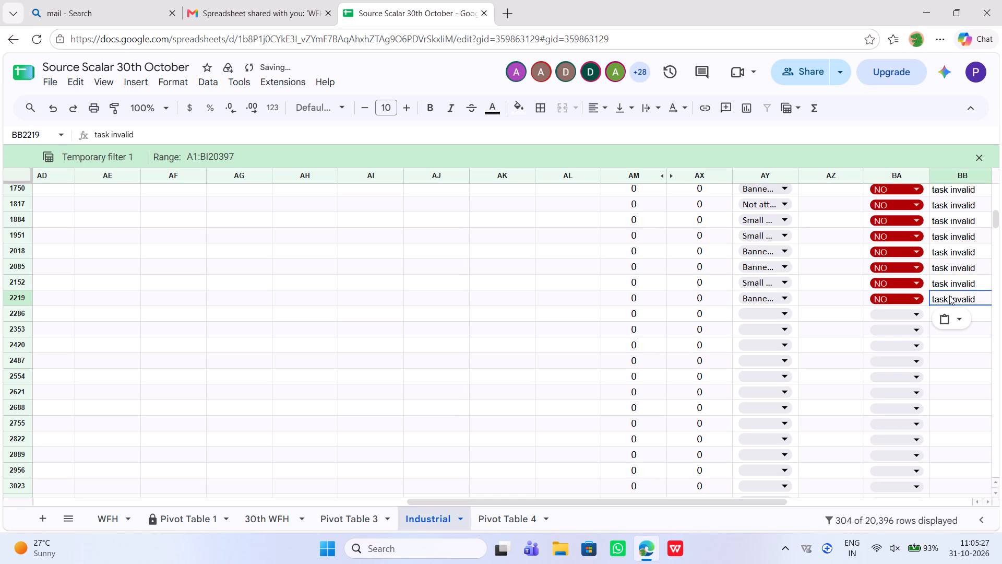
Open the raw video linked in row 2286.
click(469, 328)
scroll(469, 328, right, 6)
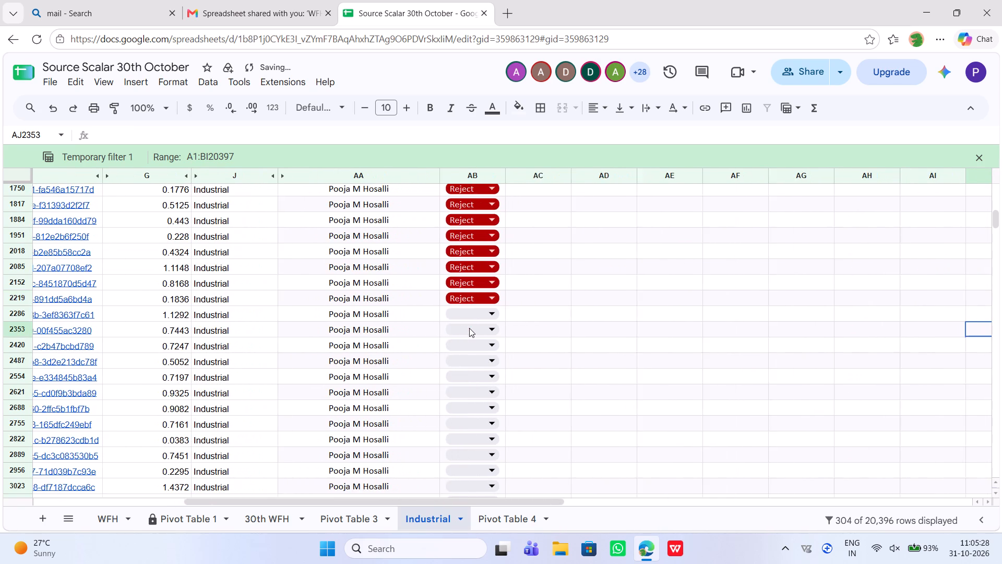
drag(86, 312, 94, 330)
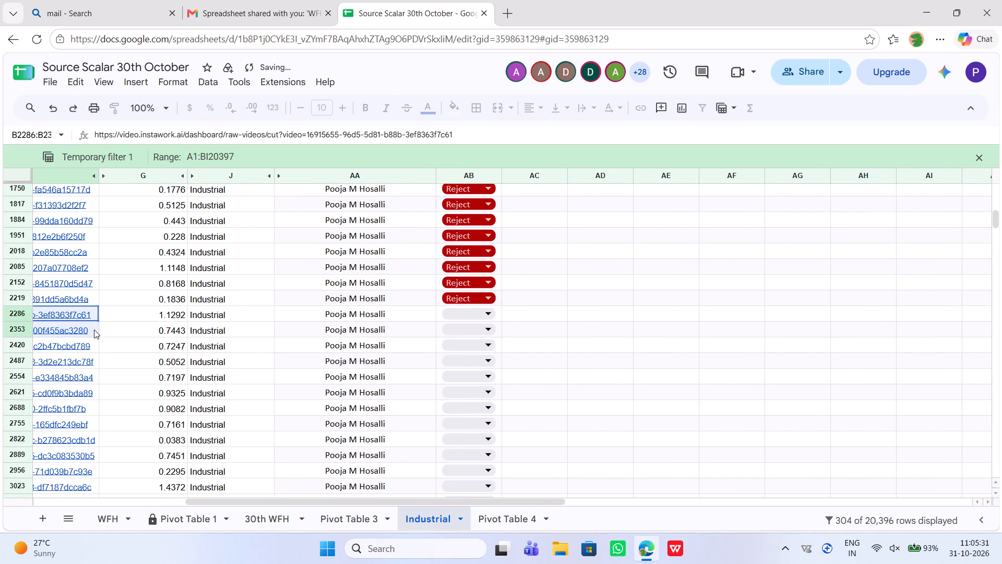
drag(94, 330, 94, 335)
click(94, 335)
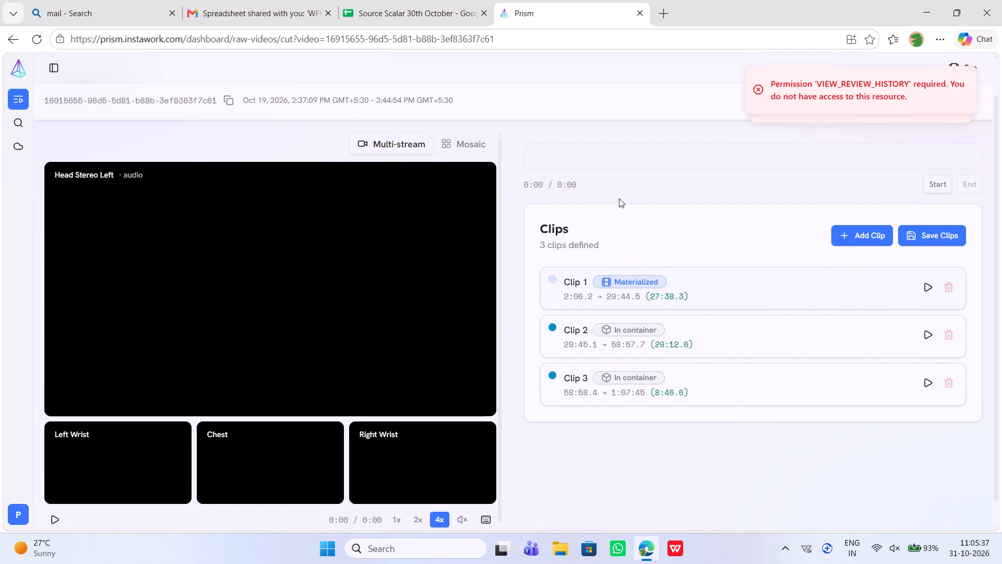
Examine row 2286's raw video from about 34:31, from about 54:31 and near its end from about 1:07:29.
click(708, 190)
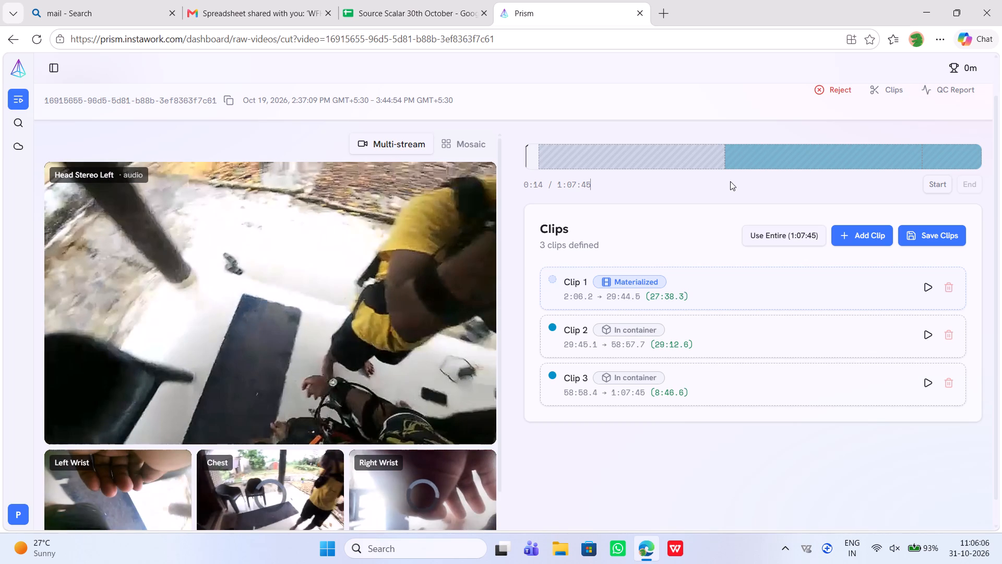
click(758, 163)
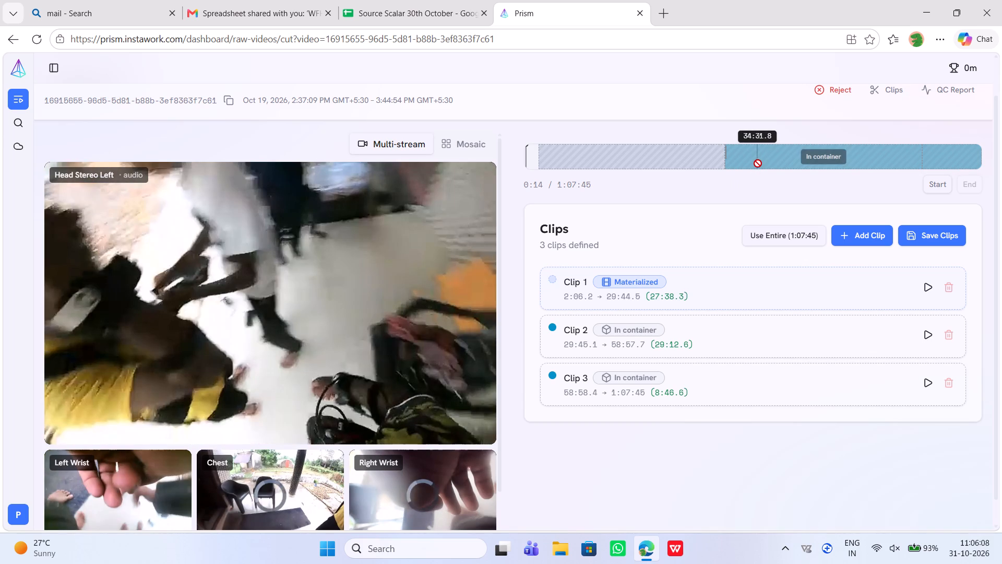
click(814, 195)
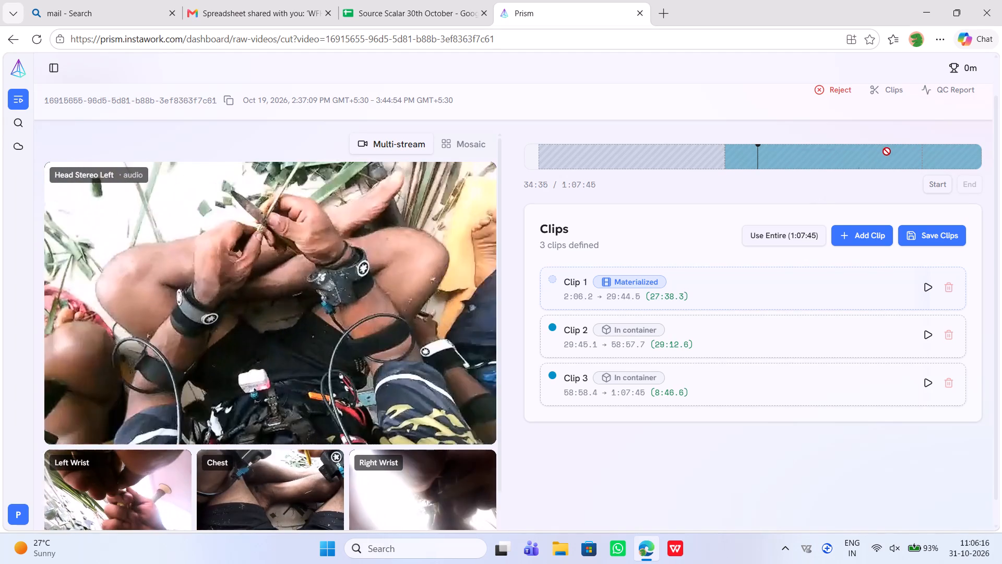
click(893, 150)
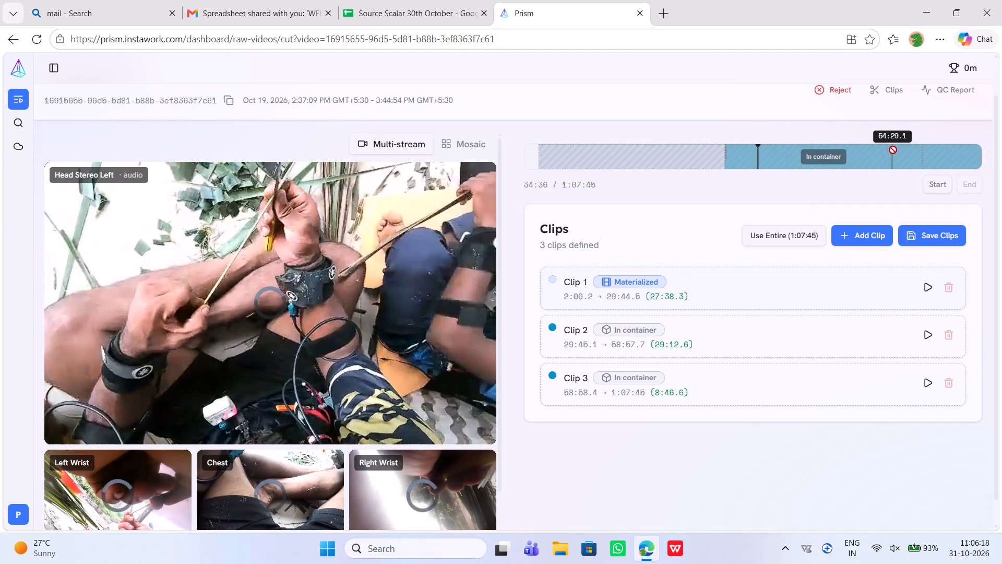
click(981, 165)
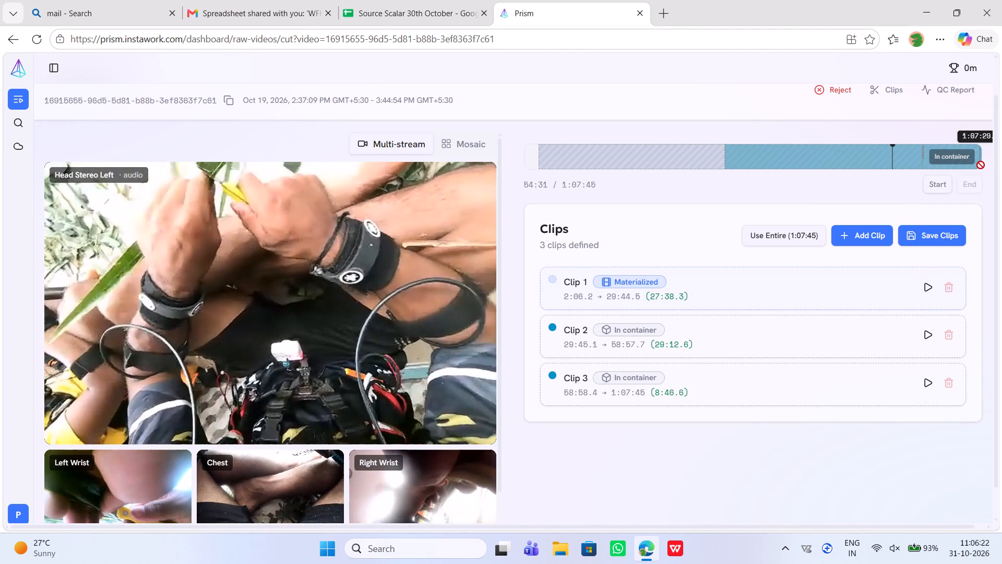
click(710, 105)
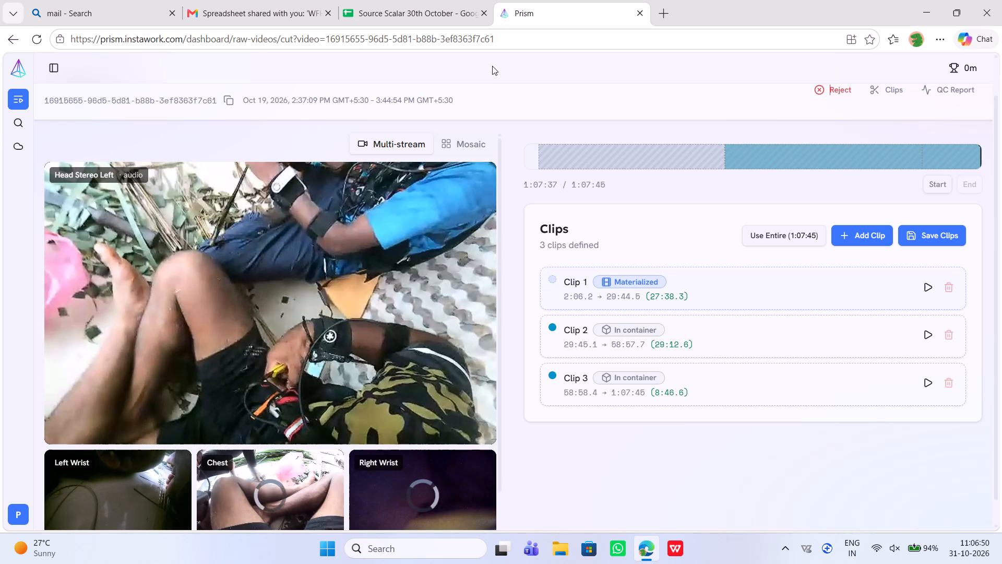
click(561, 82)
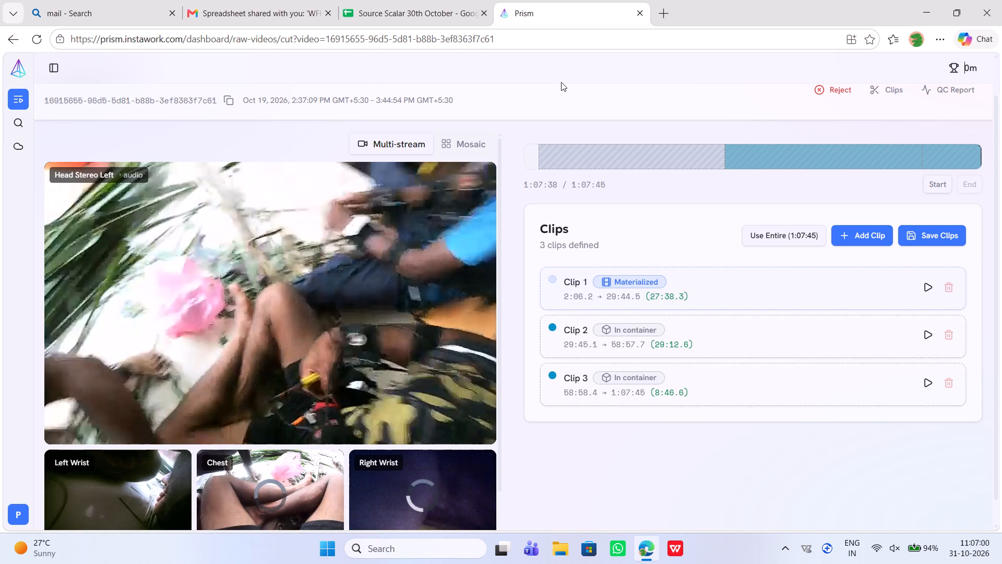
scroll(561, 82, down, 1)
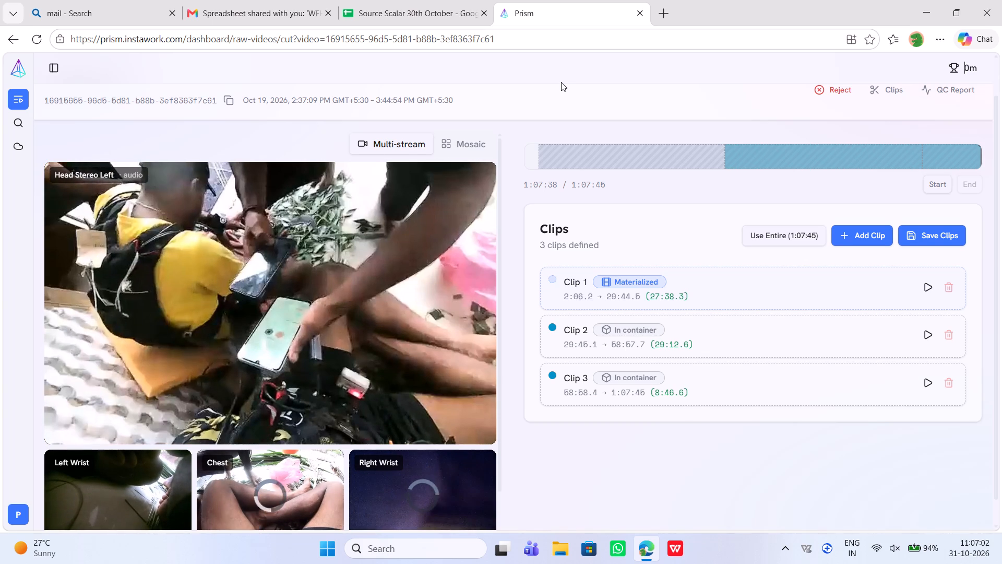
Close the video and record row 2286's review: Reject in AB, Small Object Manipulation in AY, NO in BA and "task invalid" in BB.
scroll(561, 82, down, 1)
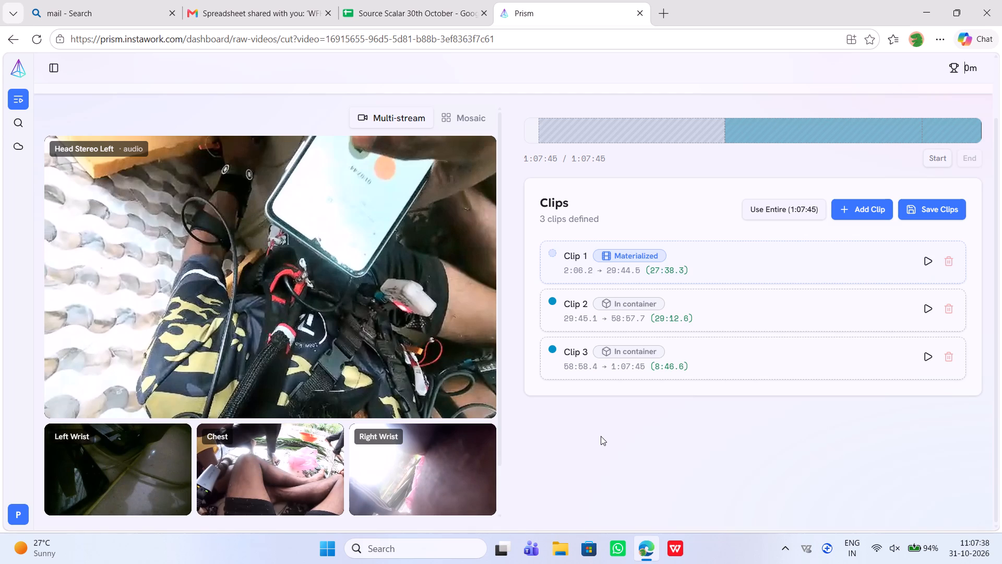
click(640, 15)
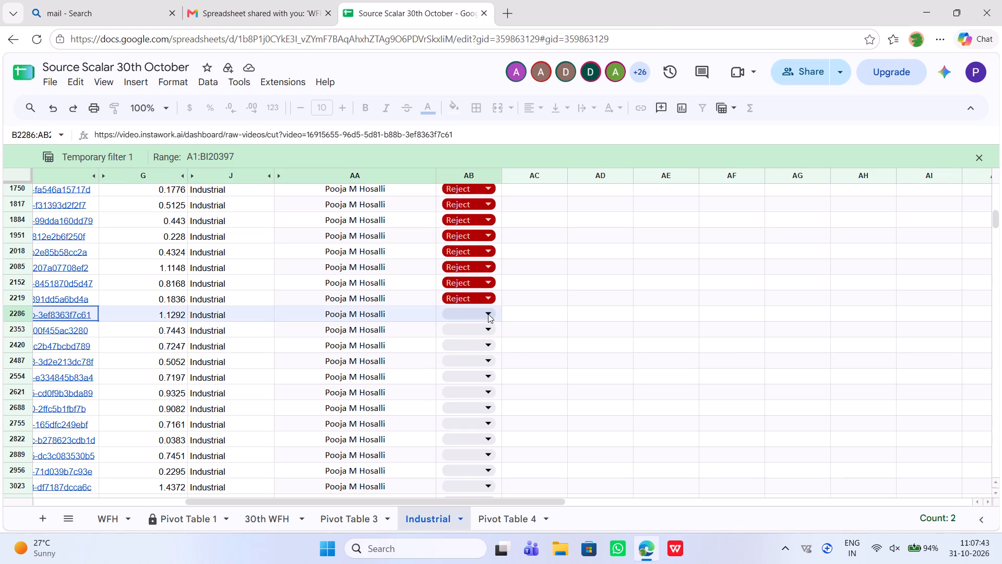
click(488, 314)
click(490, 316)
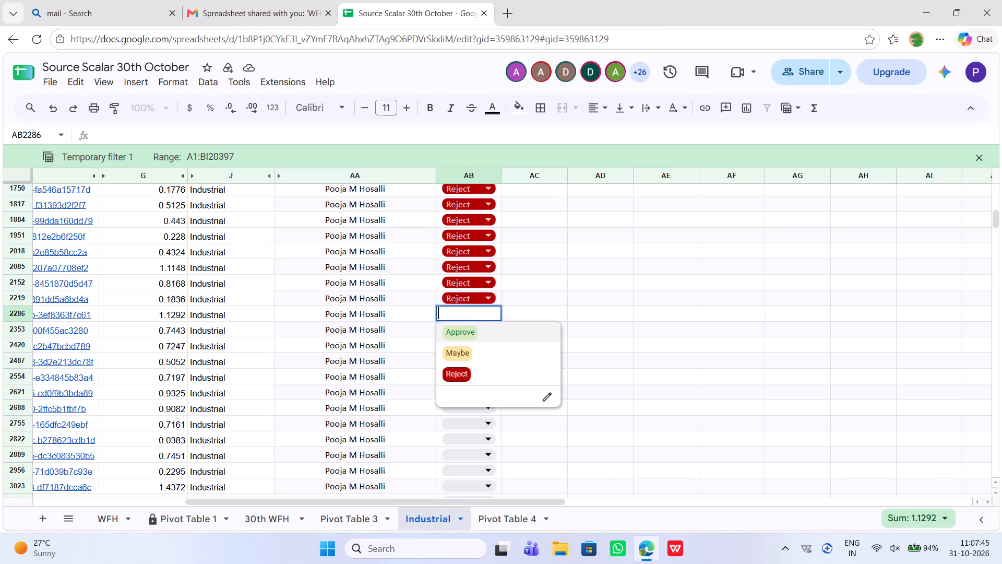
click(500, 369)
scroll(653, 337, left, 5)
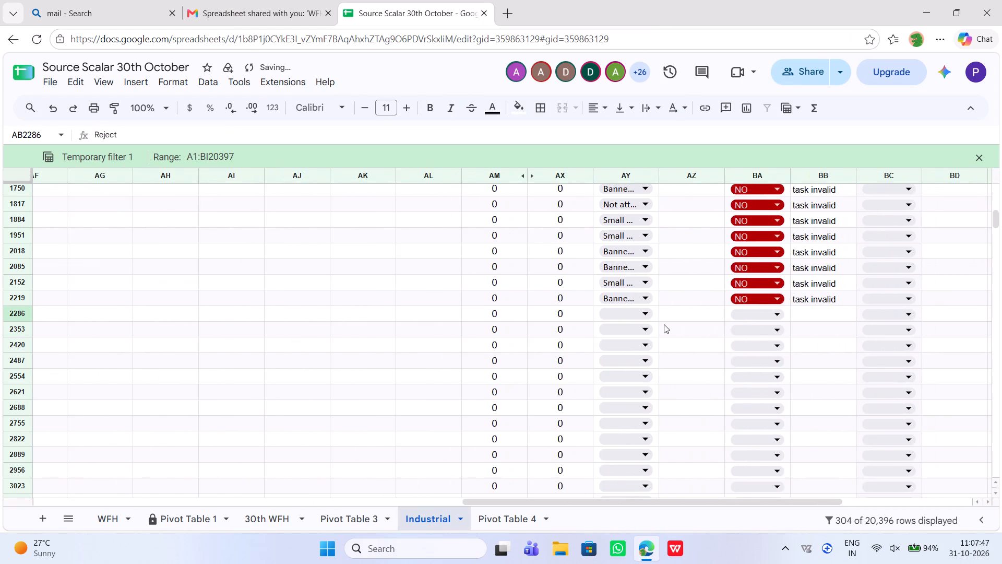
click(649, 315)
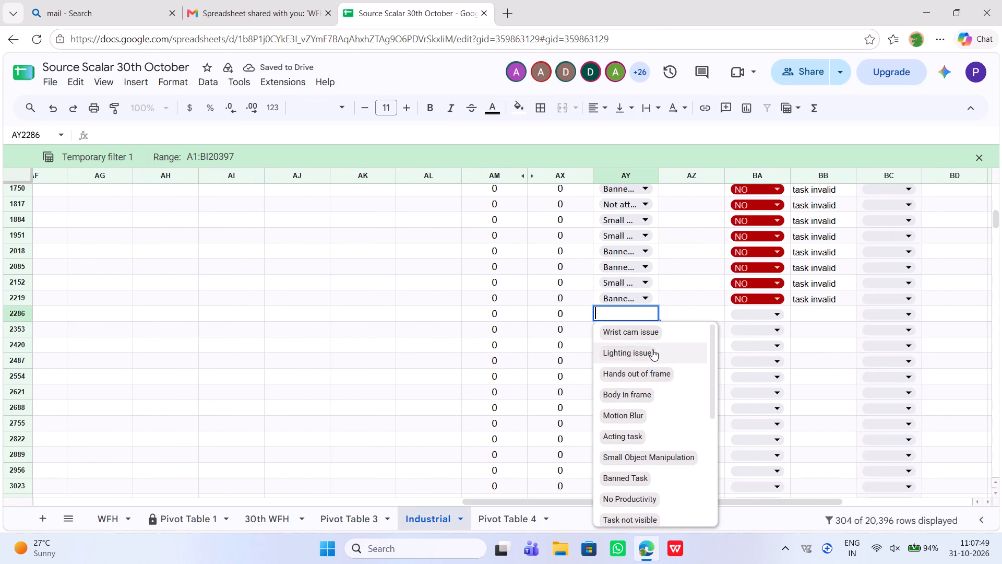
click(653, 456)
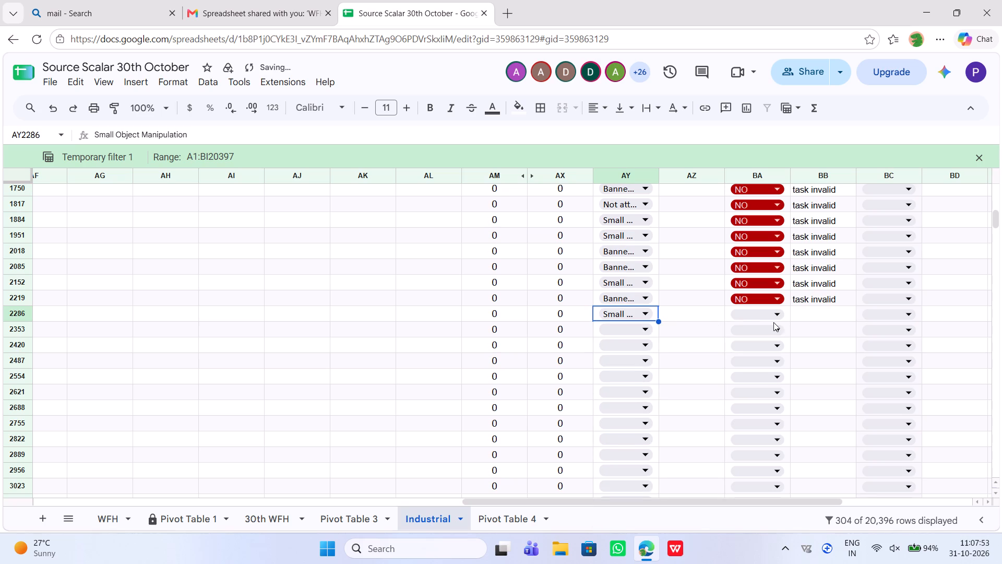
click(779, 313)
click(776, 353)
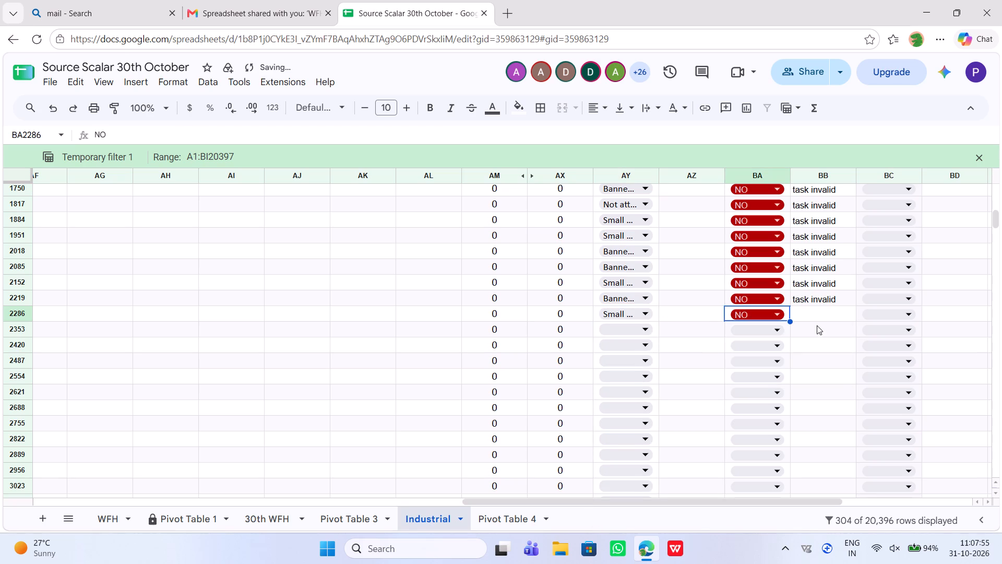
click(820, 314)
key(ctrl+v)
Open the raw video linked in row 2353.
scroll(820, 314, right, 6)
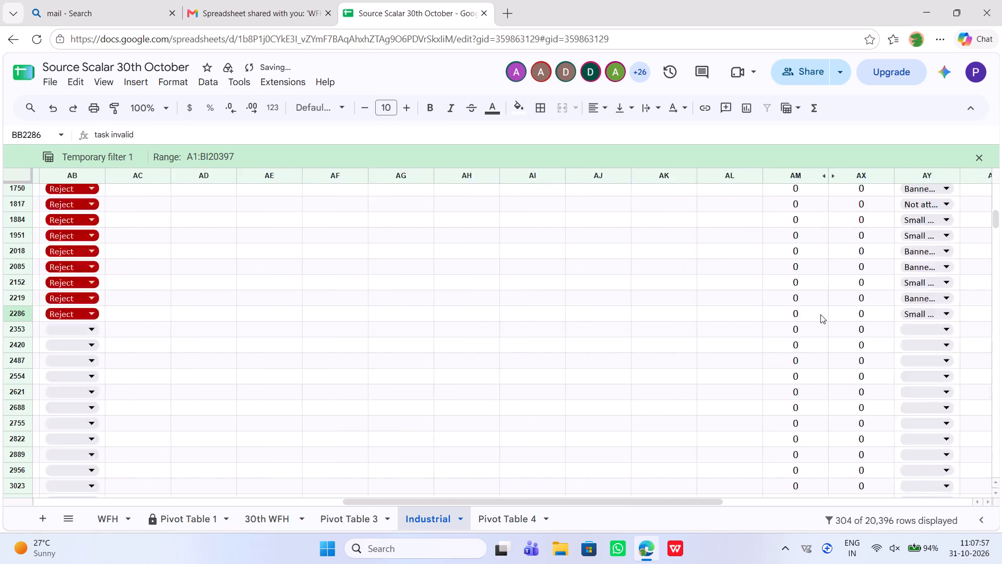
scroll(820, 314, right, 1)
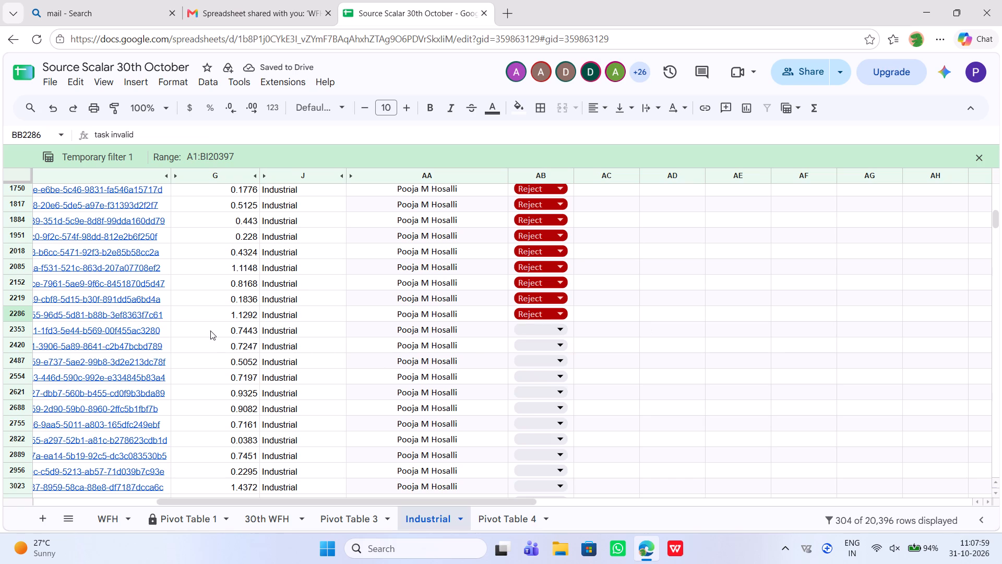
click(153, 333)
click(140, 349)
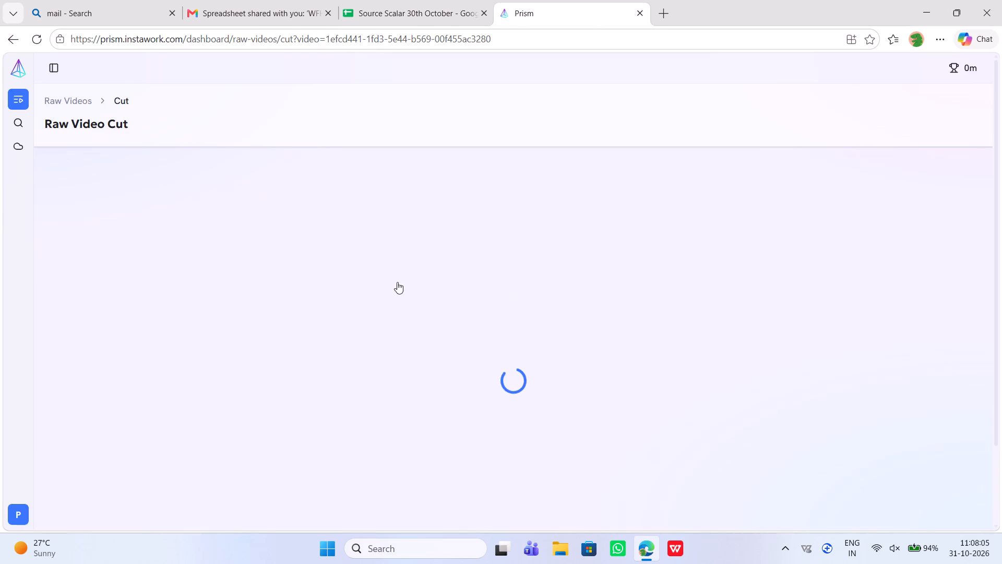
Examine row 2353's raw video from about 21:00, from about 30:15 and near its end.
scroll(624, 109, down, 1)
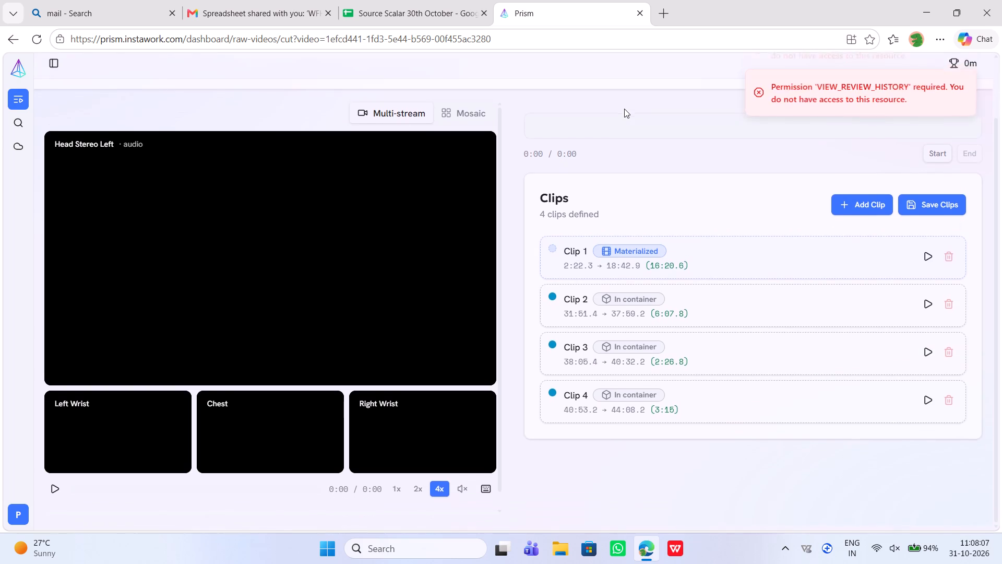
scroll(624, 109, down, 1)
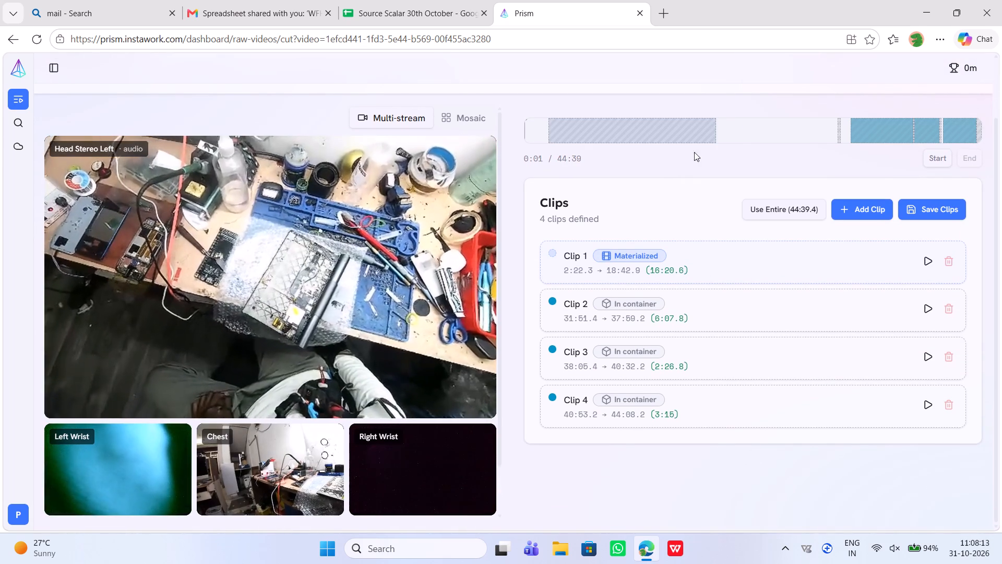
click(739, 127)
click(801, 146)
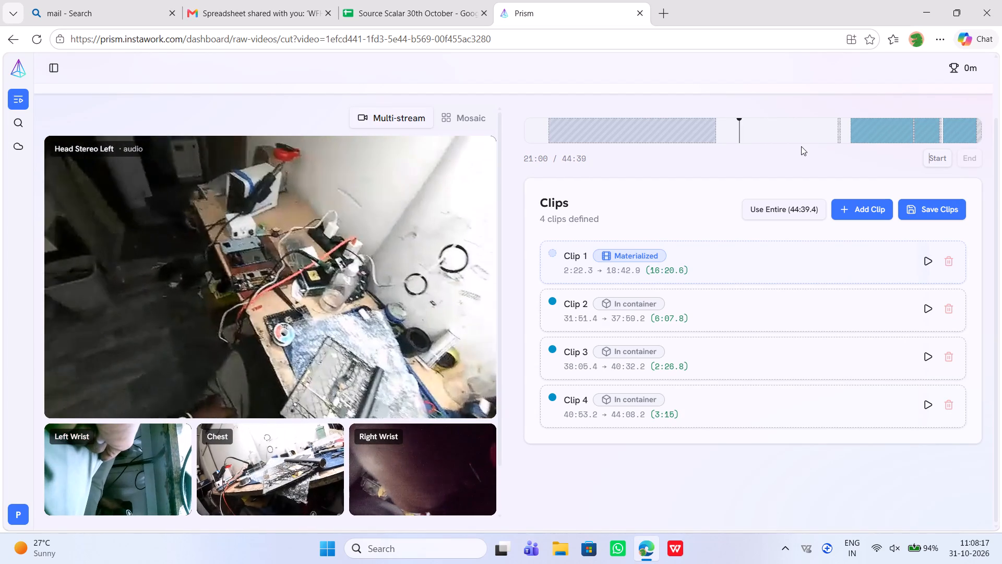
click(834, 132)
click(875, 155)
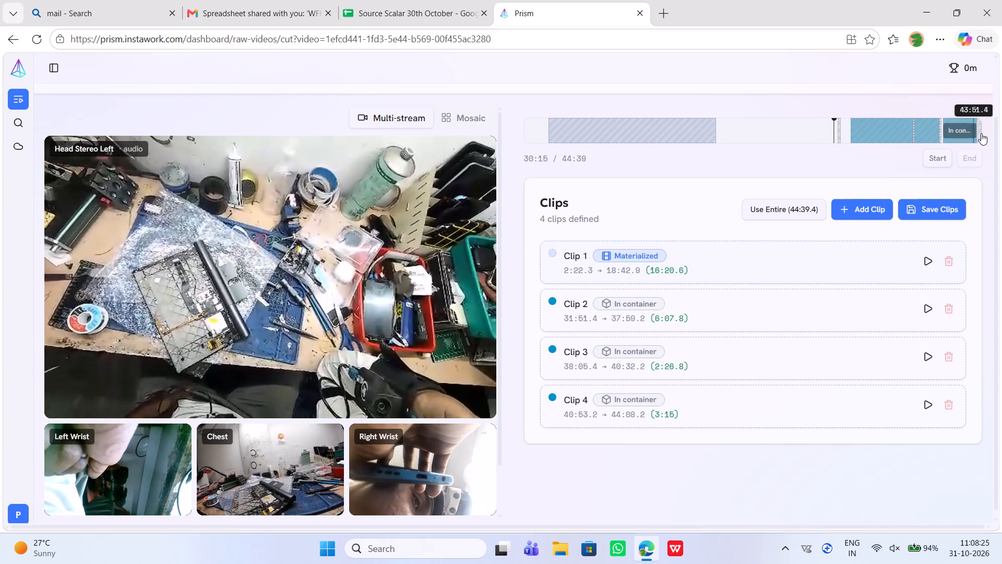
click(981, 133)
click(769, 104)
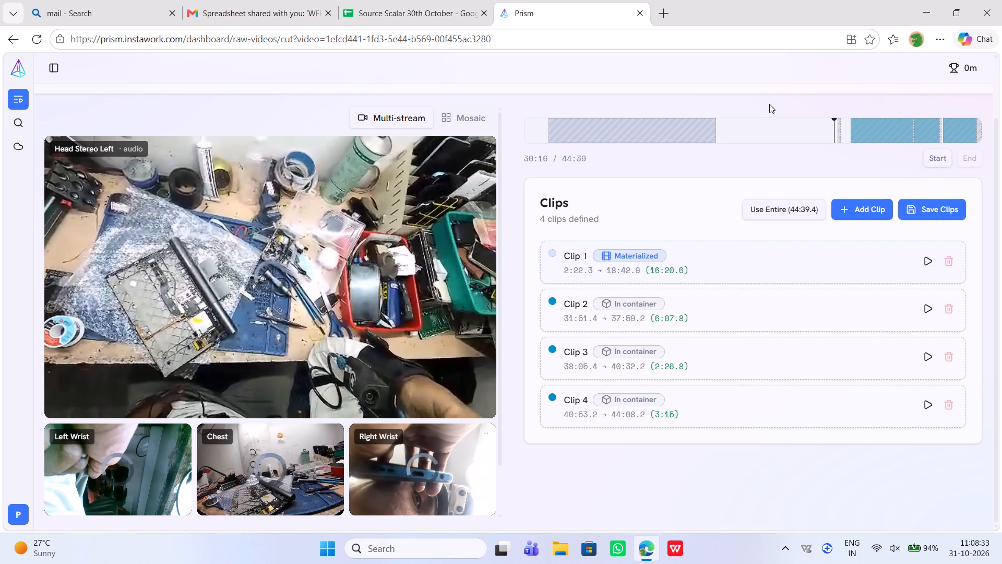
click(745, 91)
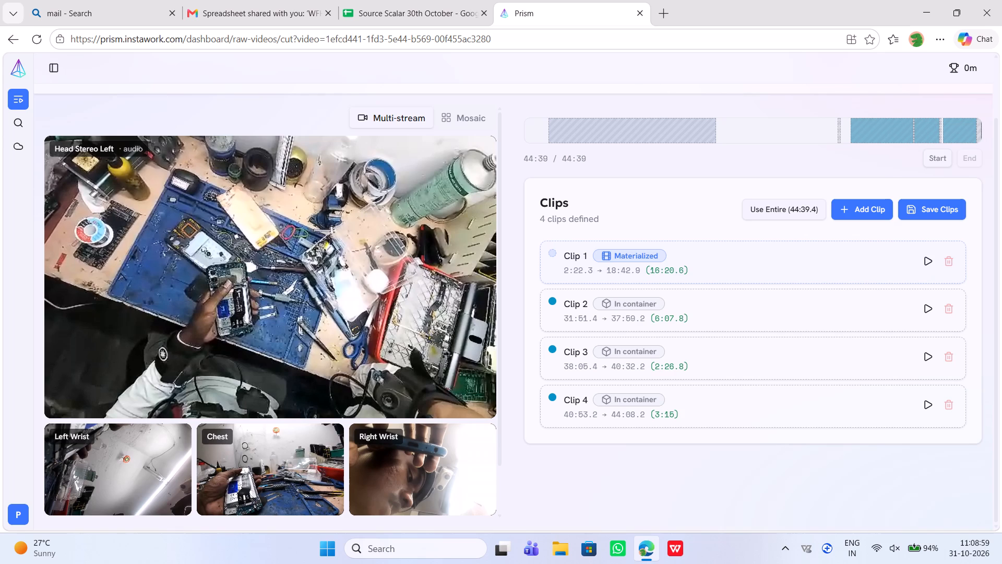
Close the video and record row 2353's review: Reject in AB, Small Object Manipulation in AY, NO in BA and "task invalid" in BB.
click(639, 12)
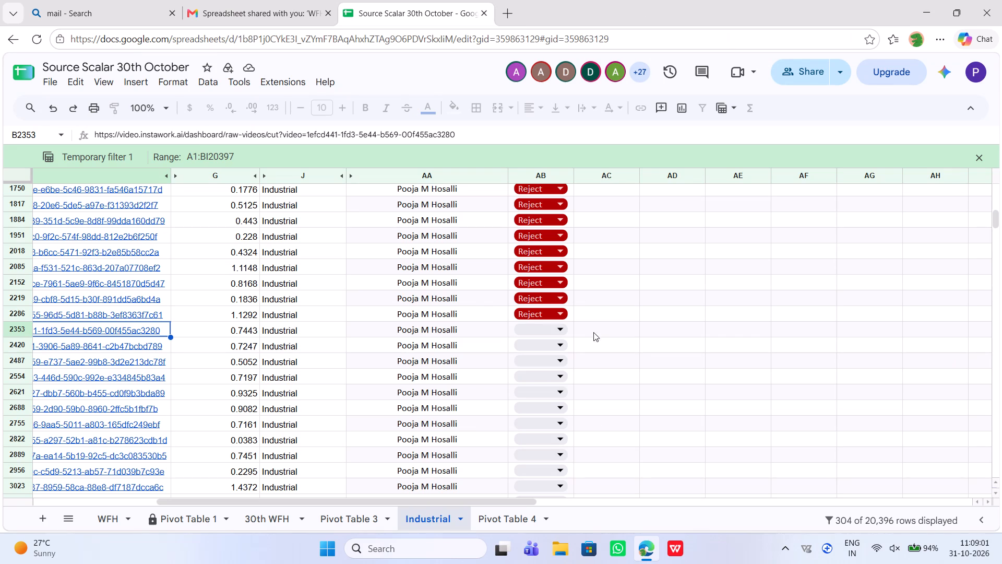
click(565, 331)
click(581, 387)
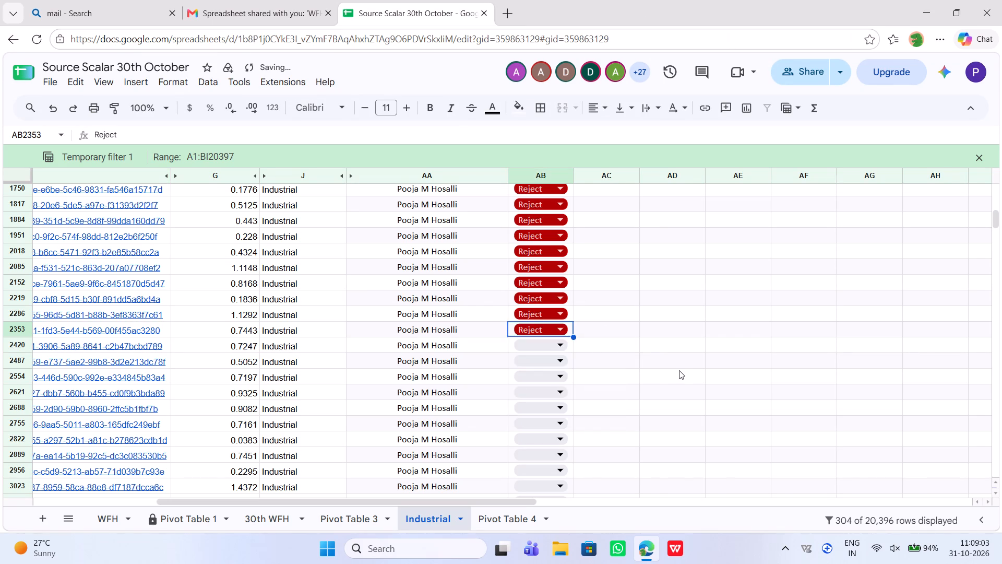
scroll(679, 370, left, 5)
click(697, 327)
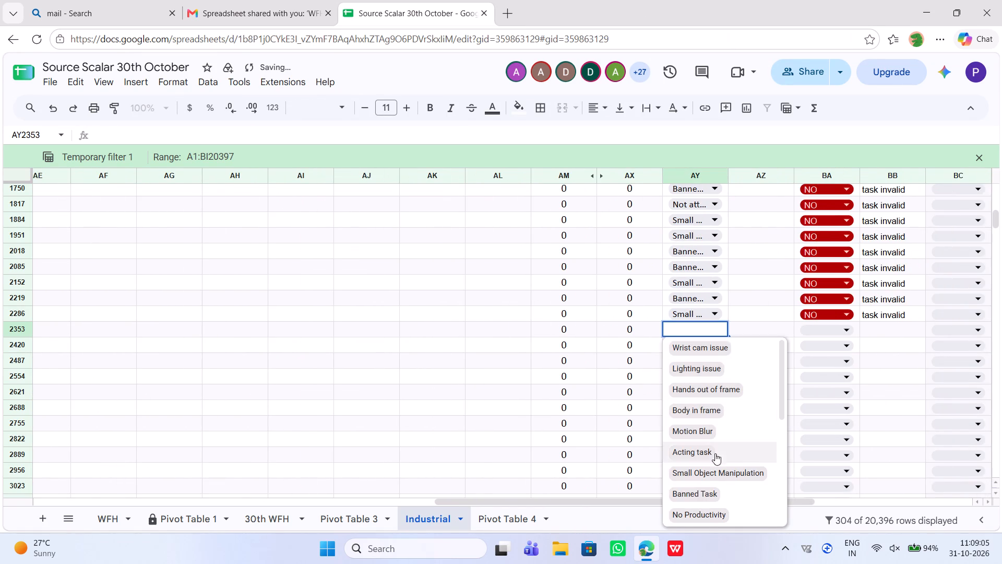
click(715, 464)
click(821, 334)
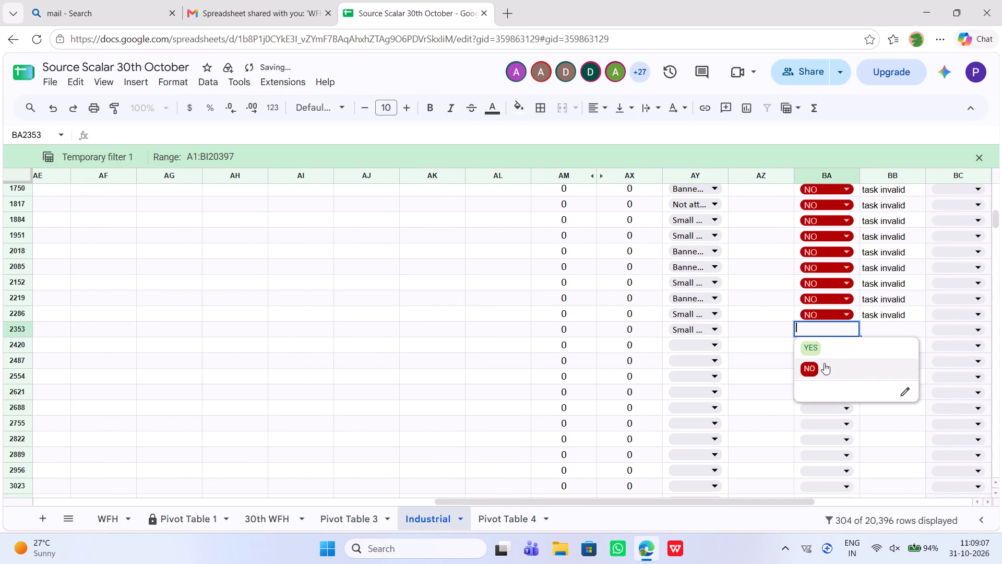
click(824, 366)
click(869, 332)
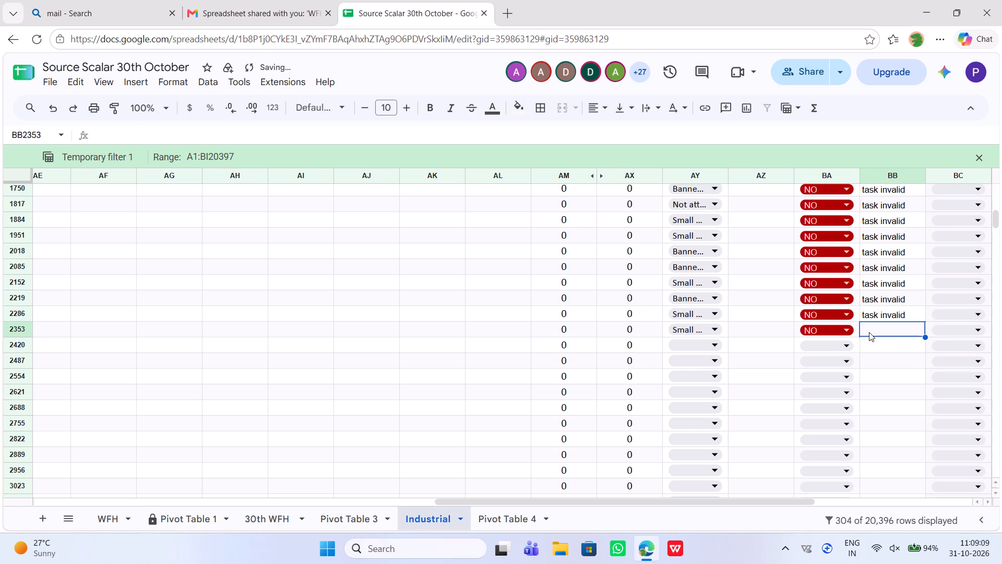
key(ctrl+v)
Open the raw video linked in row 2420.
scroll(461, 365, right, 6)
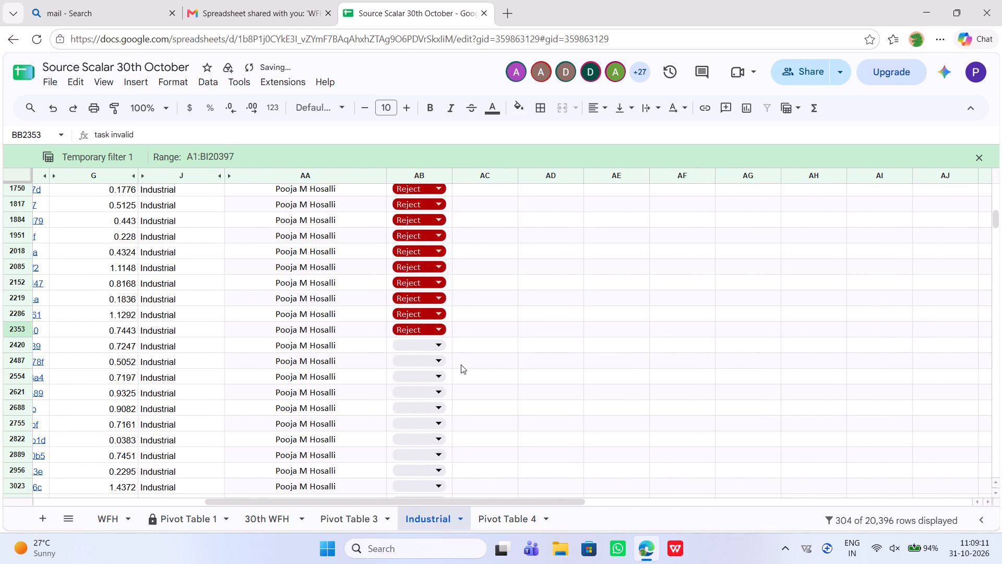
scroll(171, 375, right, 1)
drag(134, 349, 133, 368)
click(133, 368)
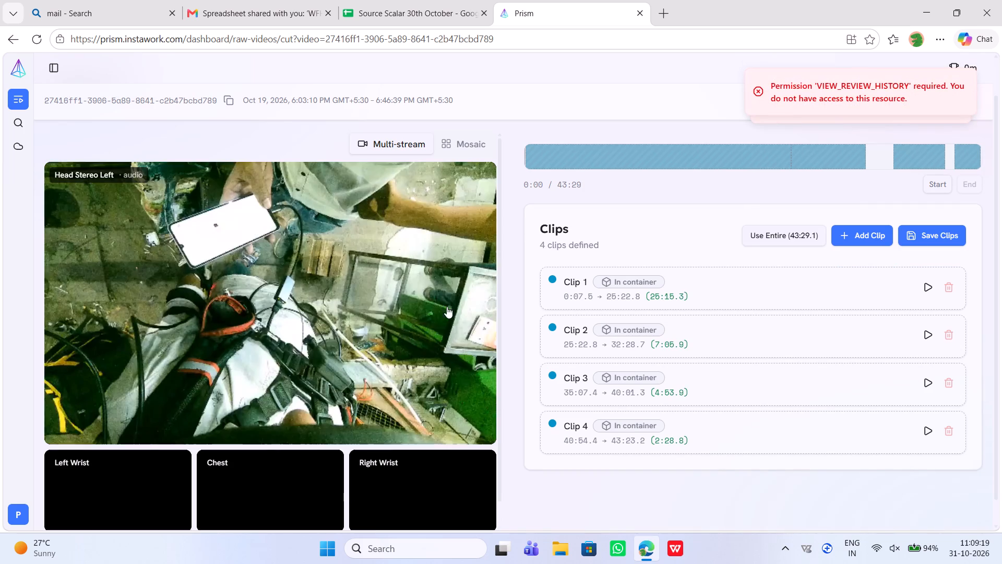
Examine row 2420's raw video from about 20:53, from about 33:44 and near its end.
click(743, 156)
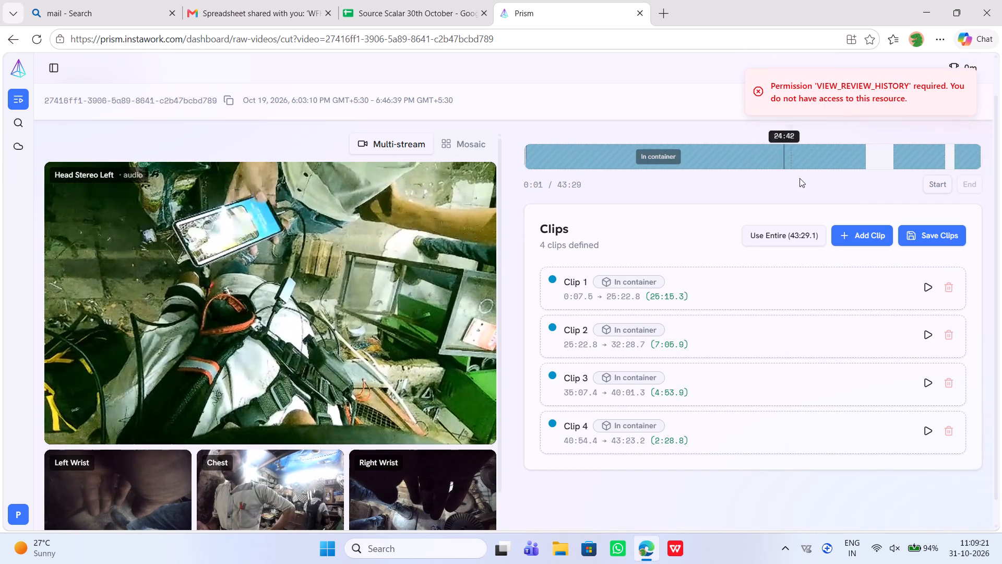
click(804, 189)
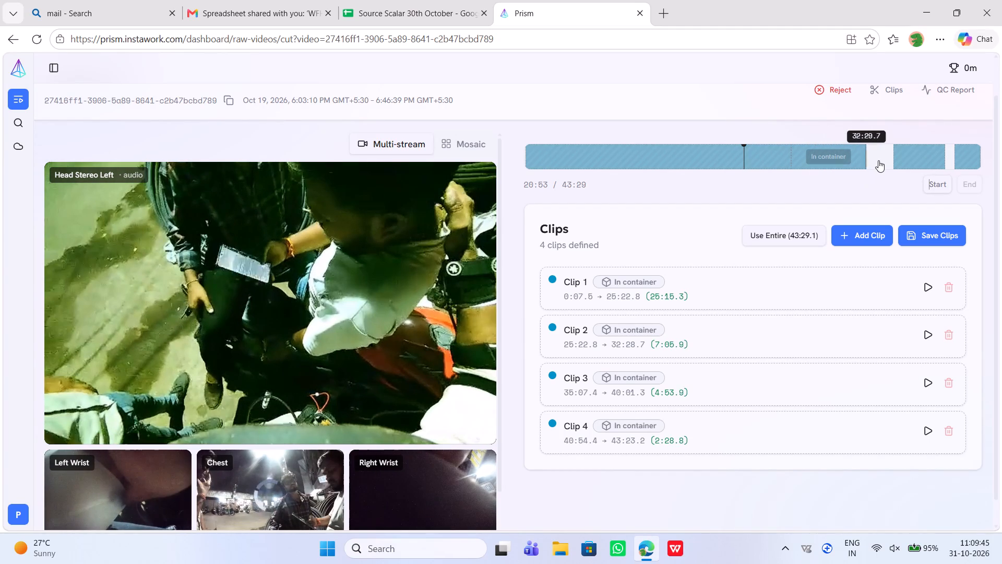
click(878, 160)
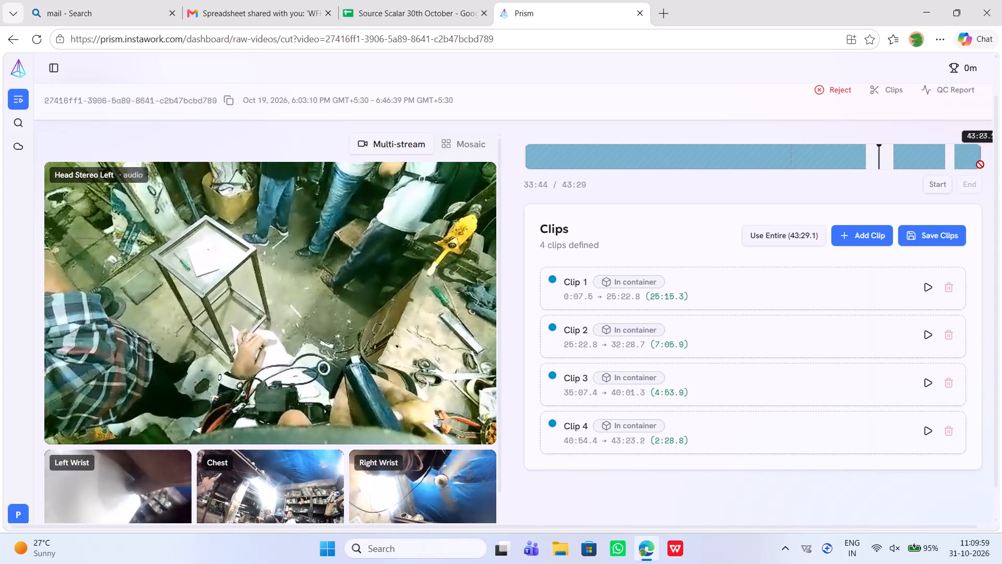
click(981, 164)
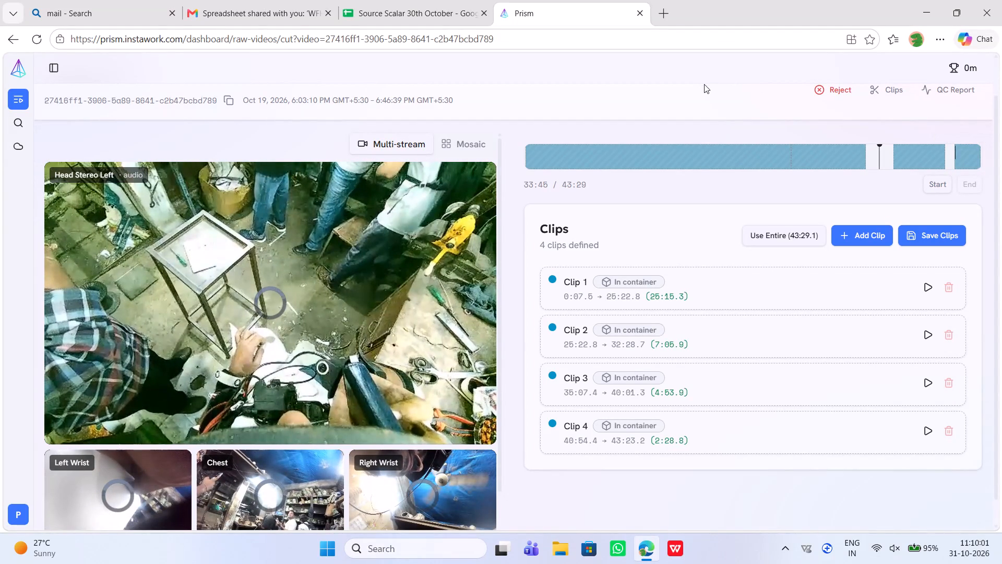
click(704, 84)
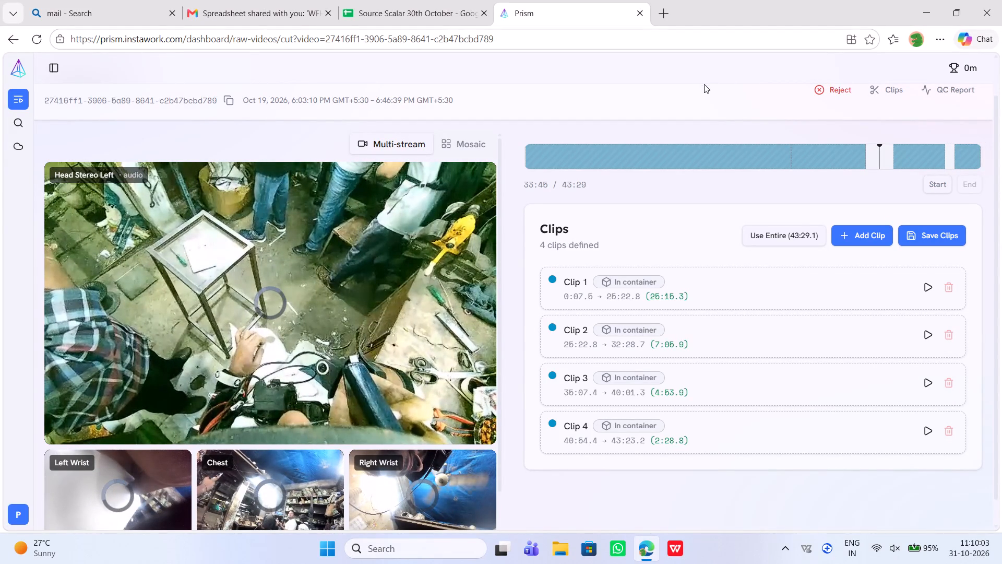
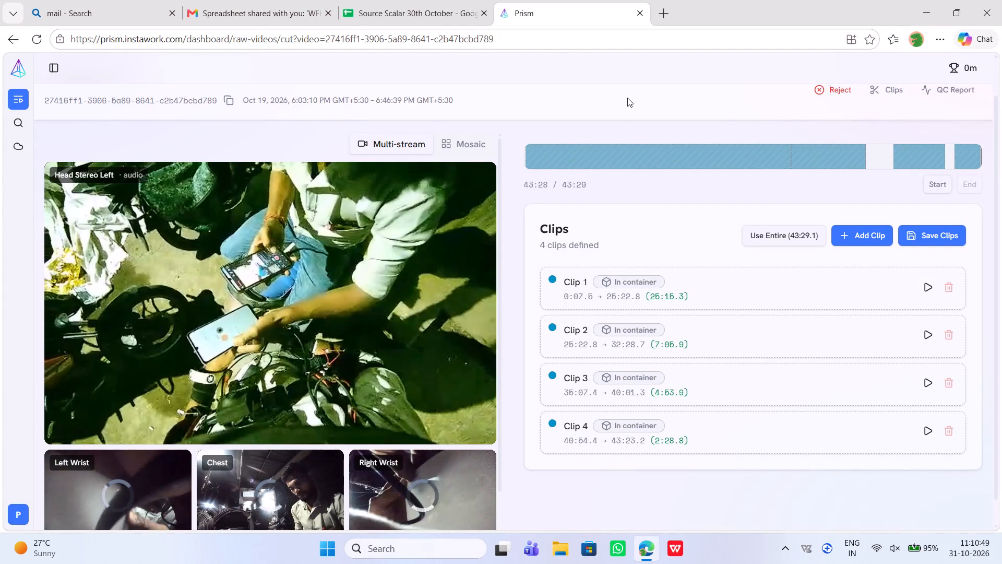
Close row 2420's video and set the row's verdict in AB to Reject.
scroll(627, 98, down, 1)
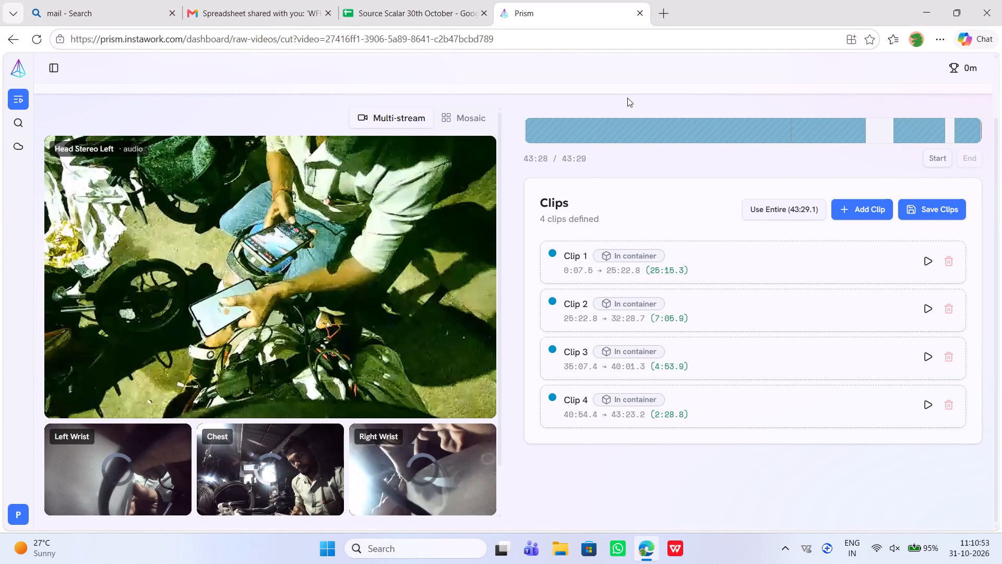
scroll(627, 98, down, 1)
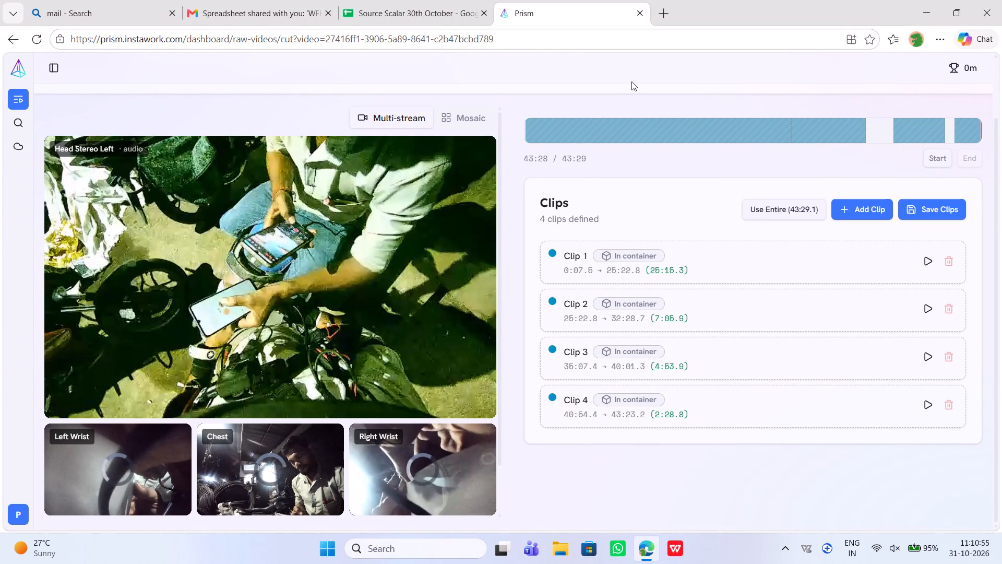
scroll(631, 81, down, 1)
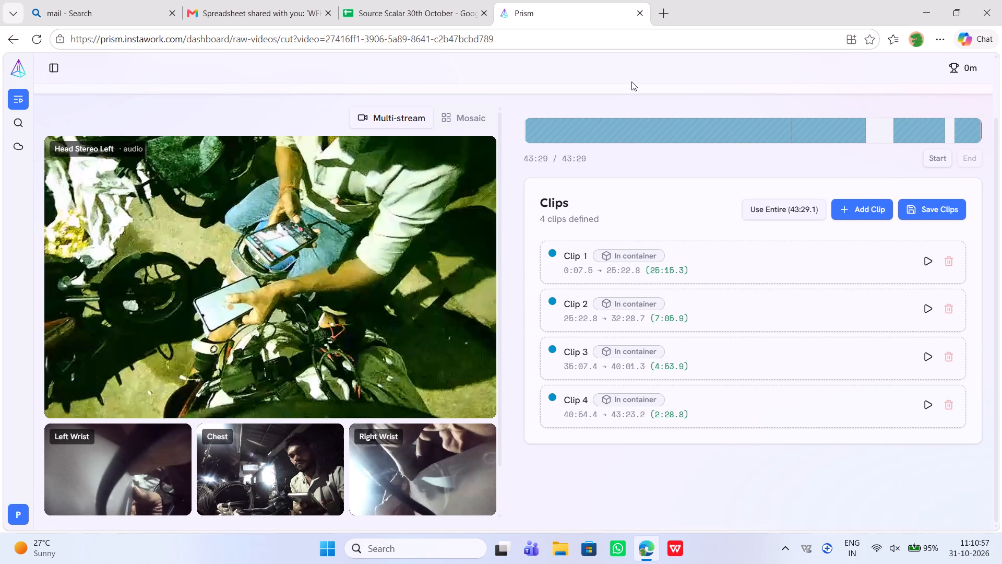
click(642, 14)
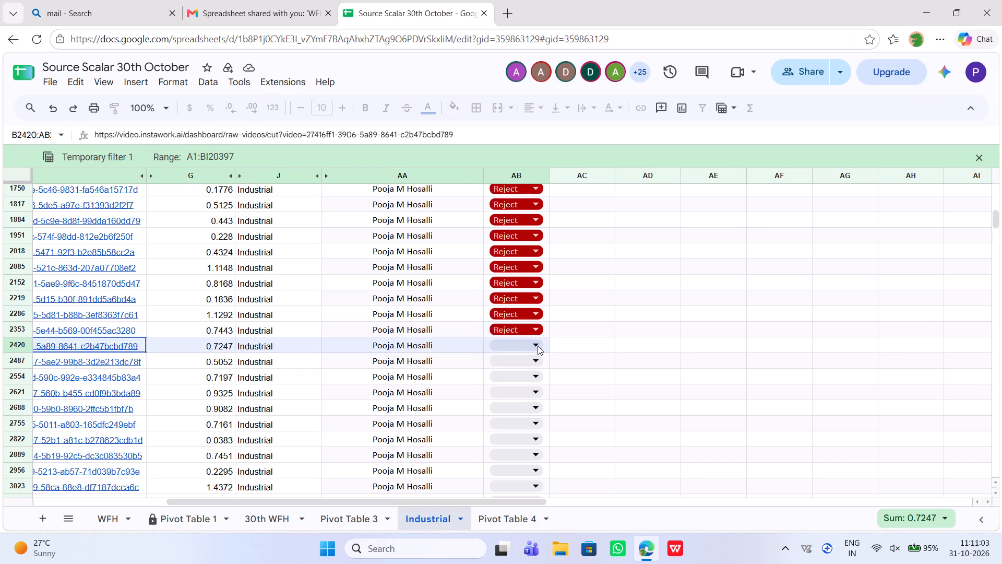
click(538, 346)
click(538, 346)
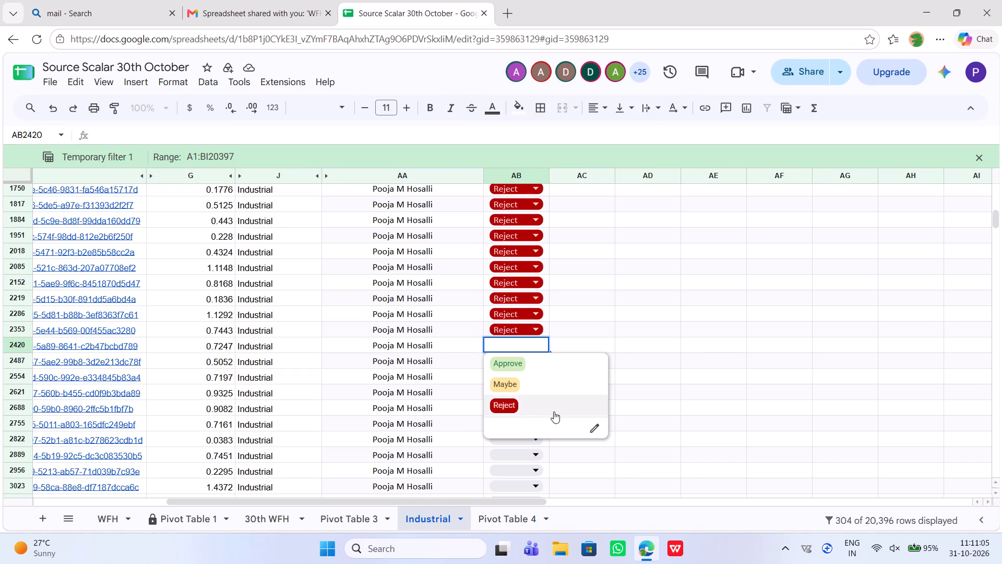
click(554, 412)
Set row 2420's issue in AY to Task not visible.
scroll(654, 402, left, 8)
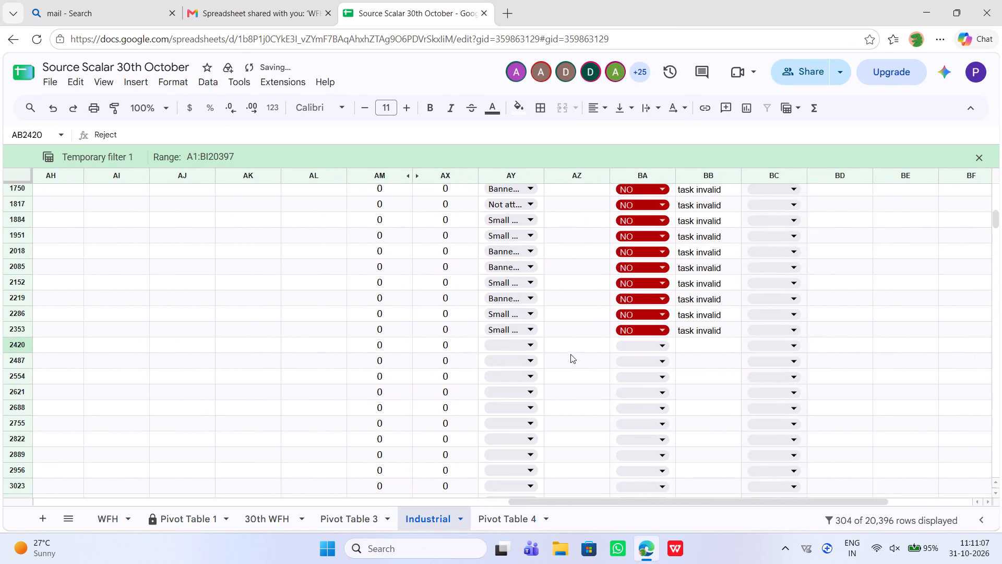
click(524, 347)
scroll(535, 479, down, 2)
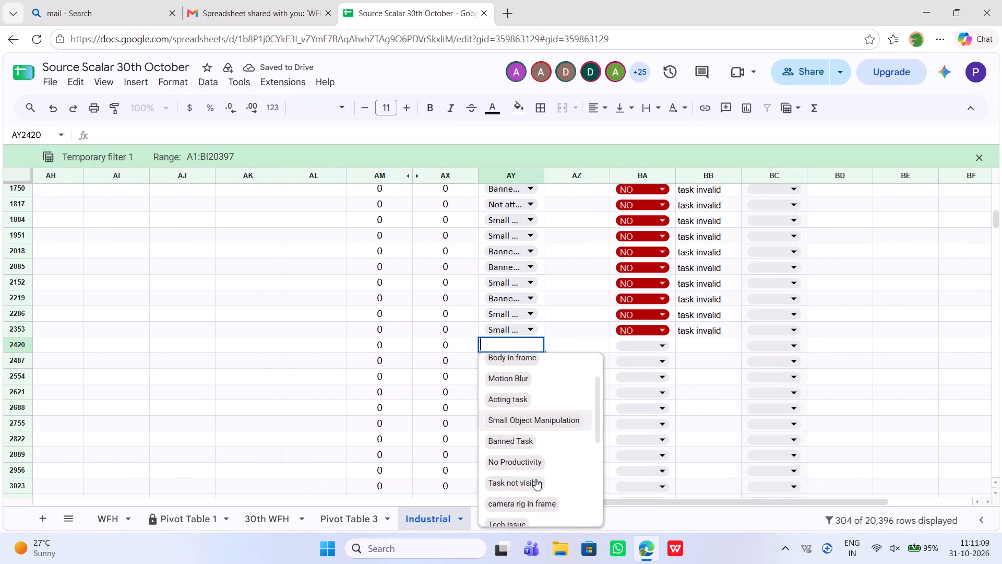
scroll(535, 479, down, 1)
scroll(540, 401, up, 3)
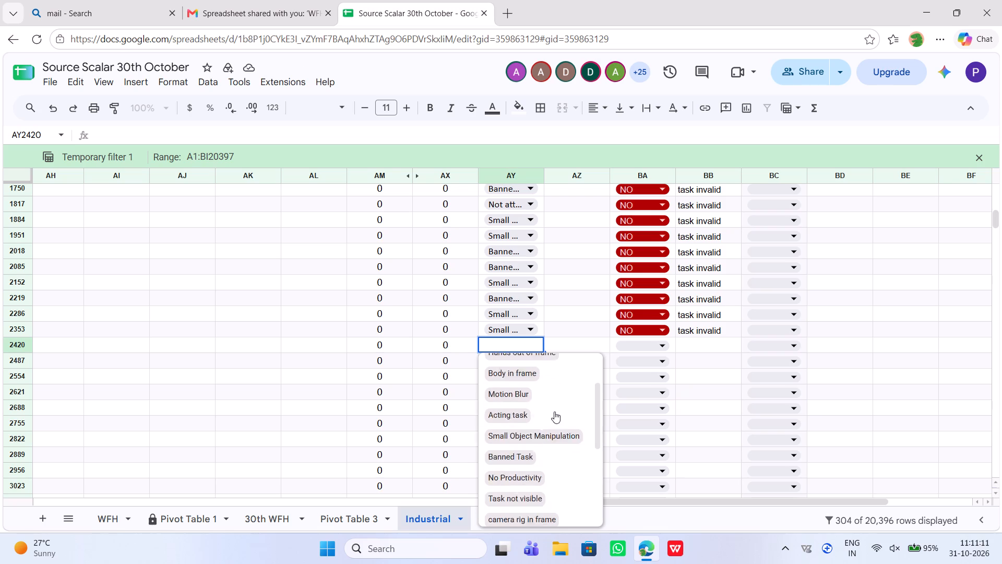
scroll(554, 412, up, 1)
scroll(552, 402, down, 3)
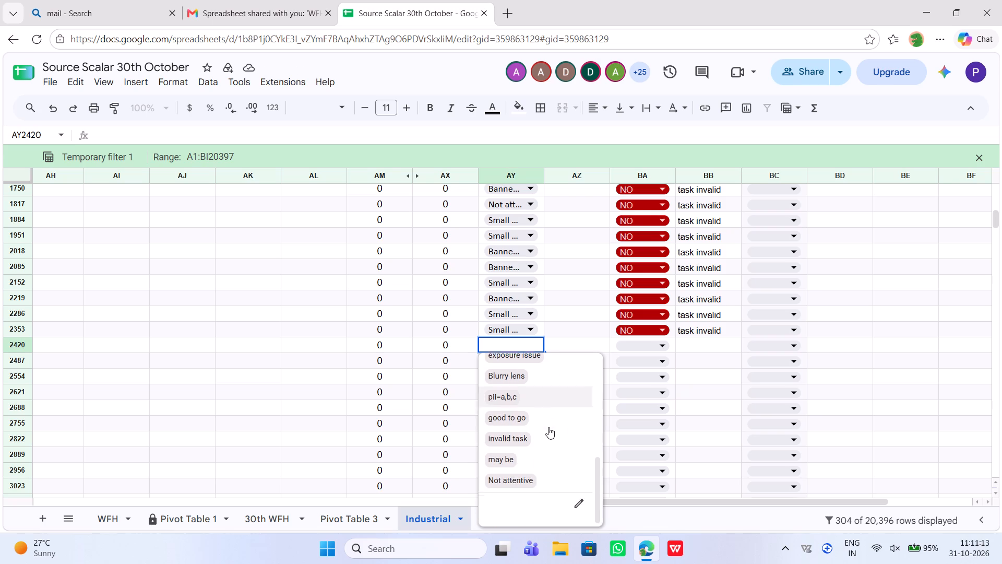
scroll(538, 399, up, 1)
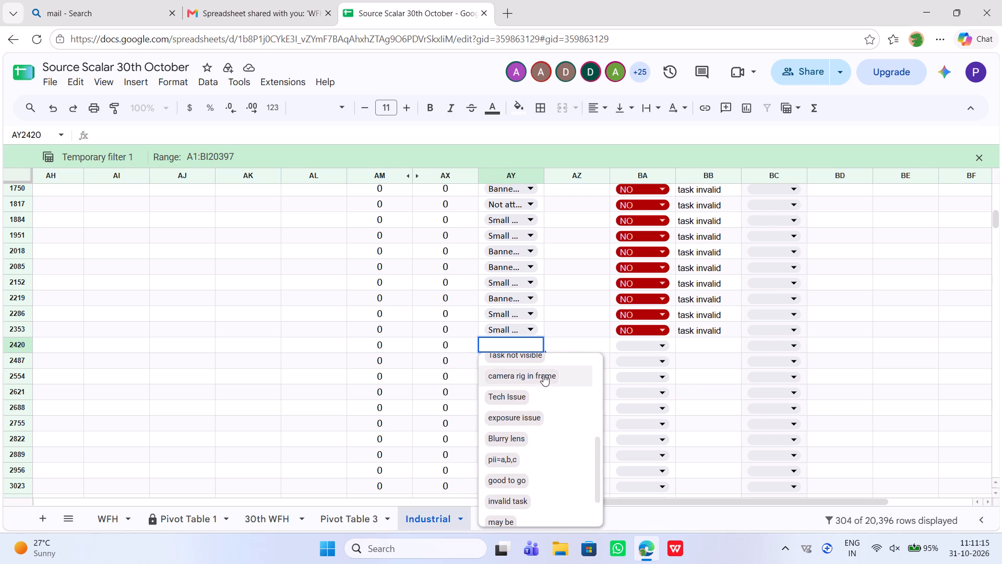
scroll(543, 374, up, 1)
click(543, 376)
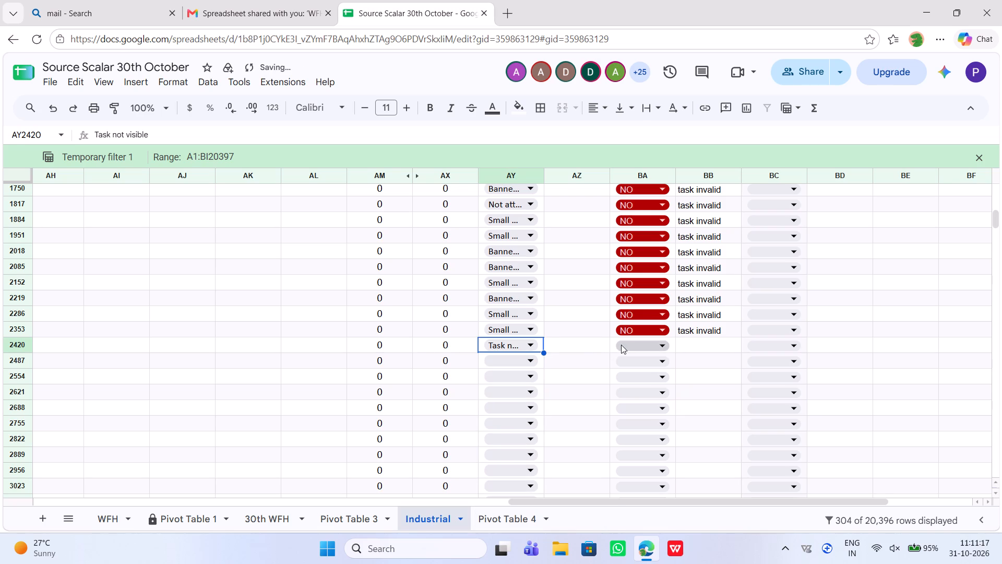
Set row 2420's BA to NO and enter the remark "no task and hands are seen" in BB.
drag(621, 345, 634, 387)
click(634, 387)
click(694, 345)
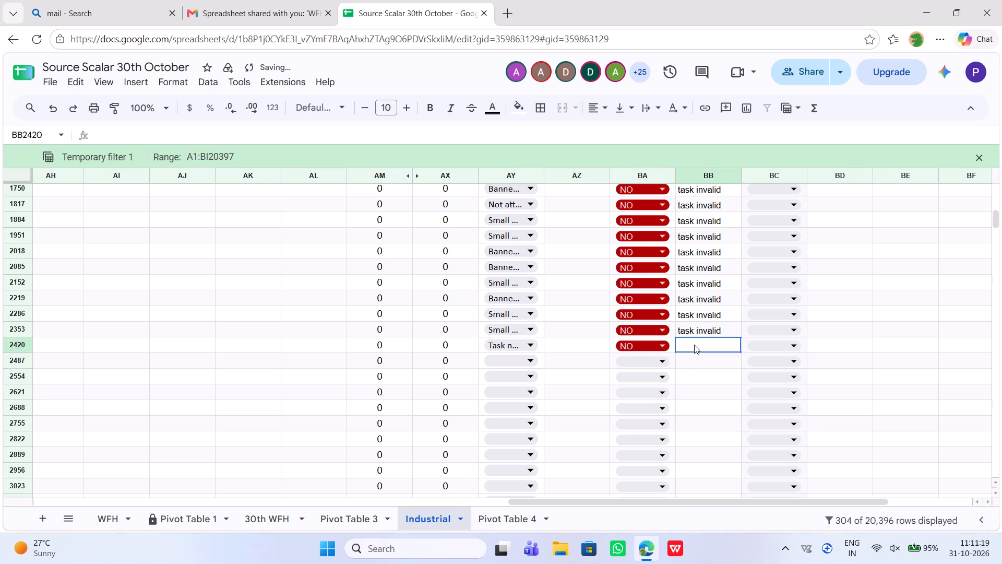
text(no task and hands are seen)
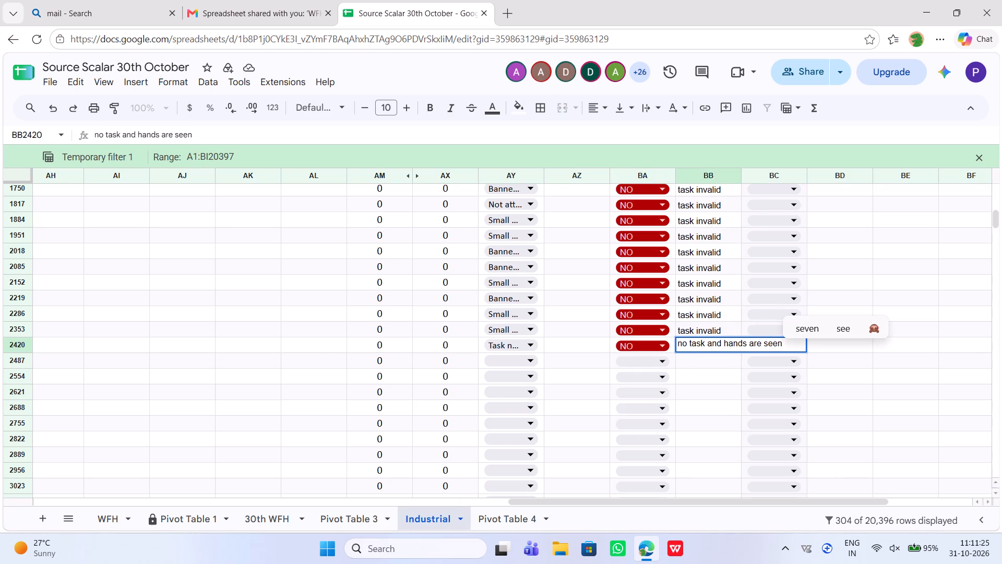
click(299, 318)
Open the raw video linked in row 2487.
scroll(299, 318, right, 5)
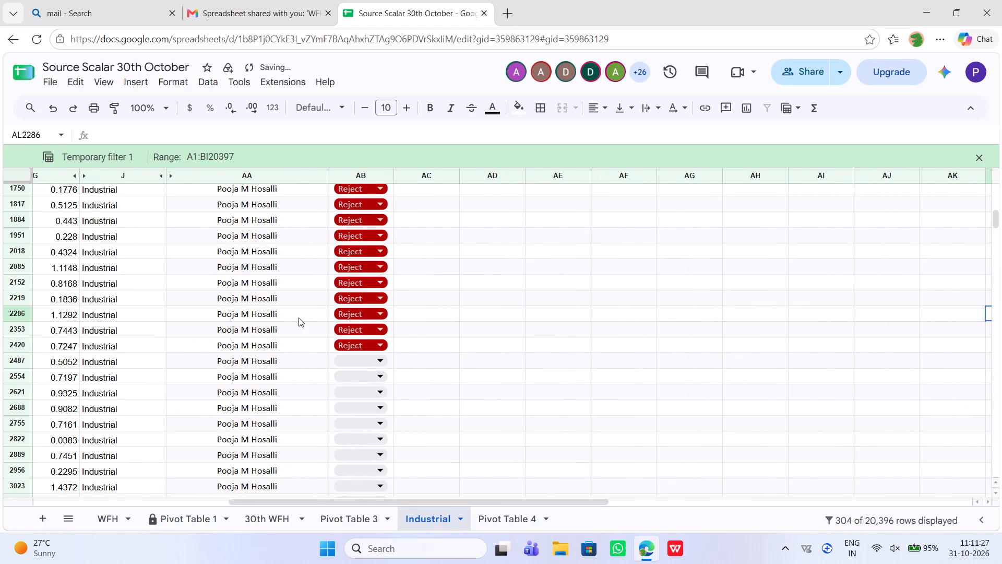
scroll(299, 318, right, 1)
scroll(164, 366, right, 1)
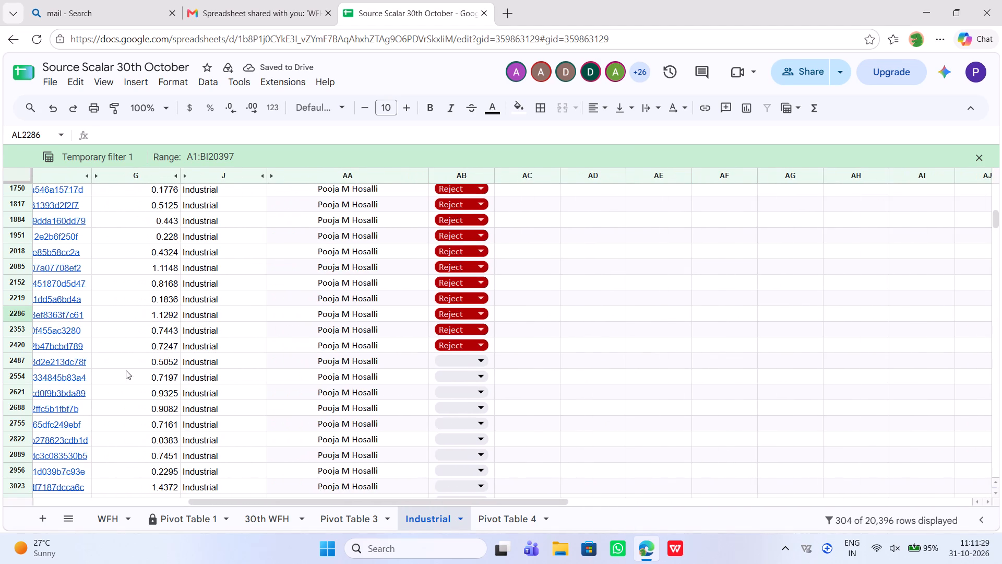
click(83, 363)
click(103, 383)
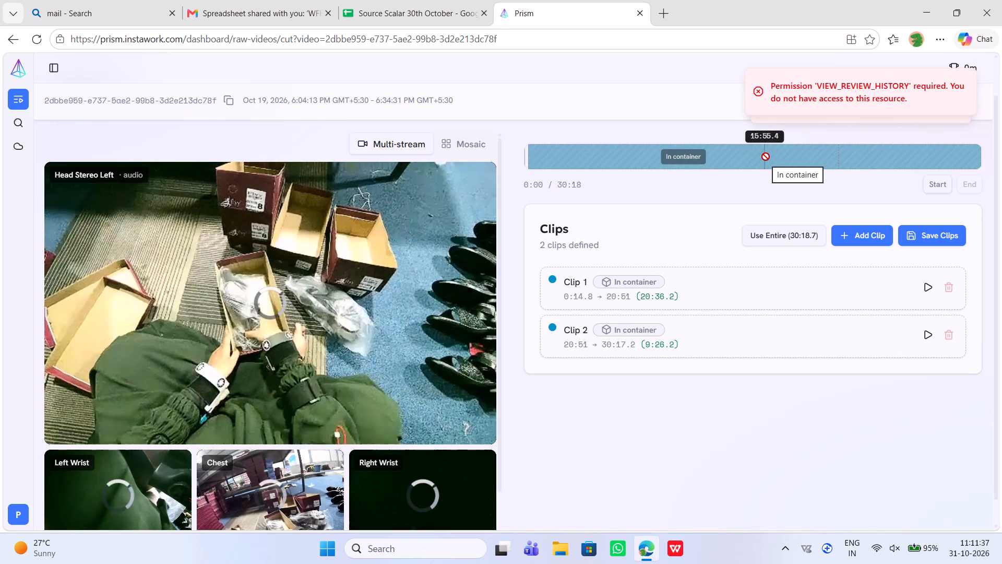
Examine row 2487's raw video from about 15:55, from about 20:55, from about 27:18 and near its end.
click(766, 157)
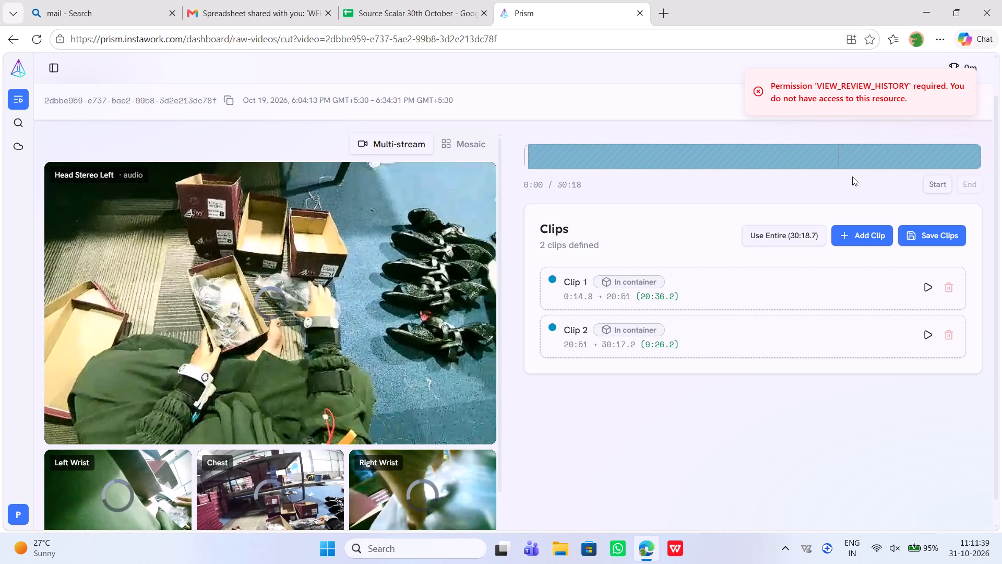
scroll(638, 115, down, 1)
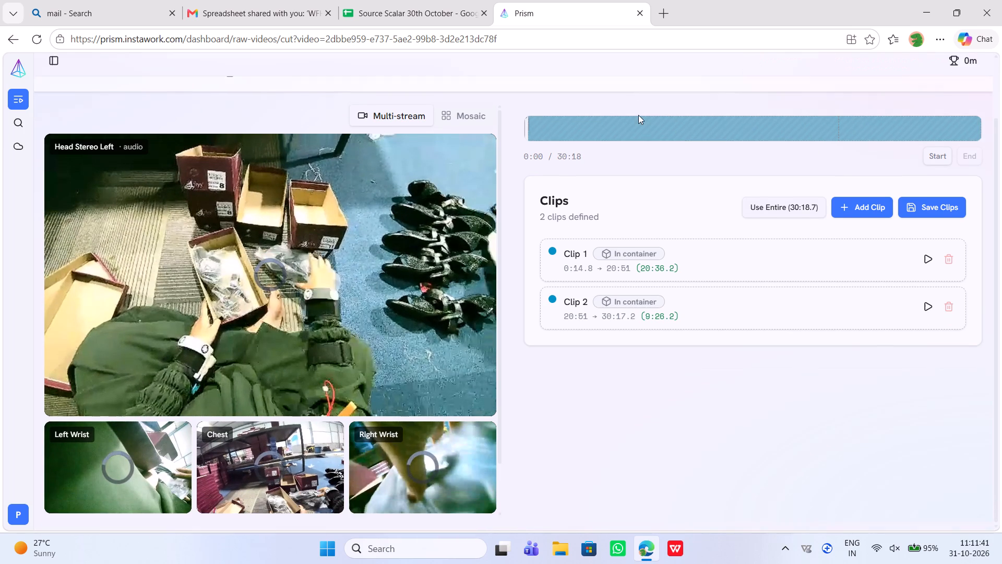
scroll(638, 115, down, 1)
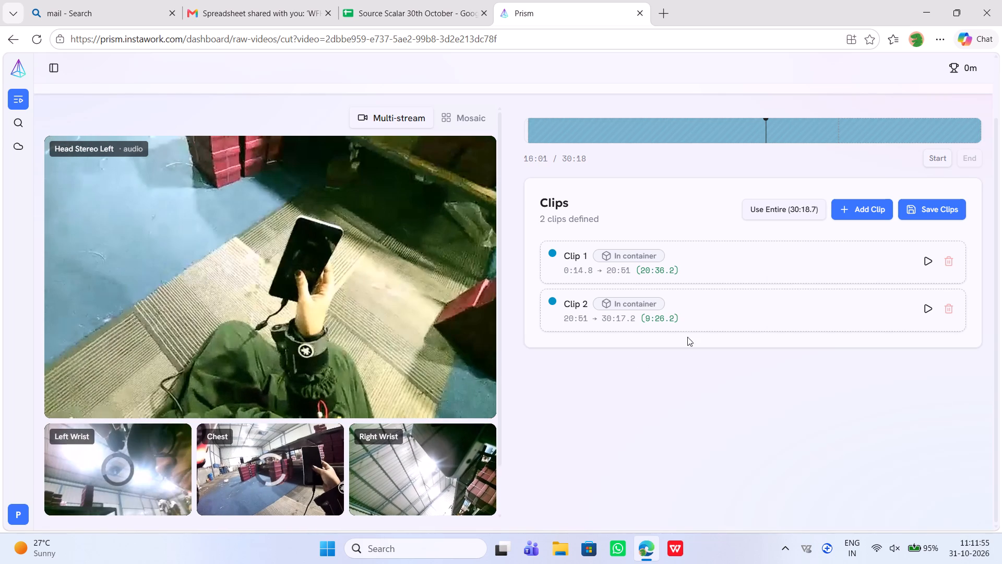
click(840, 125)
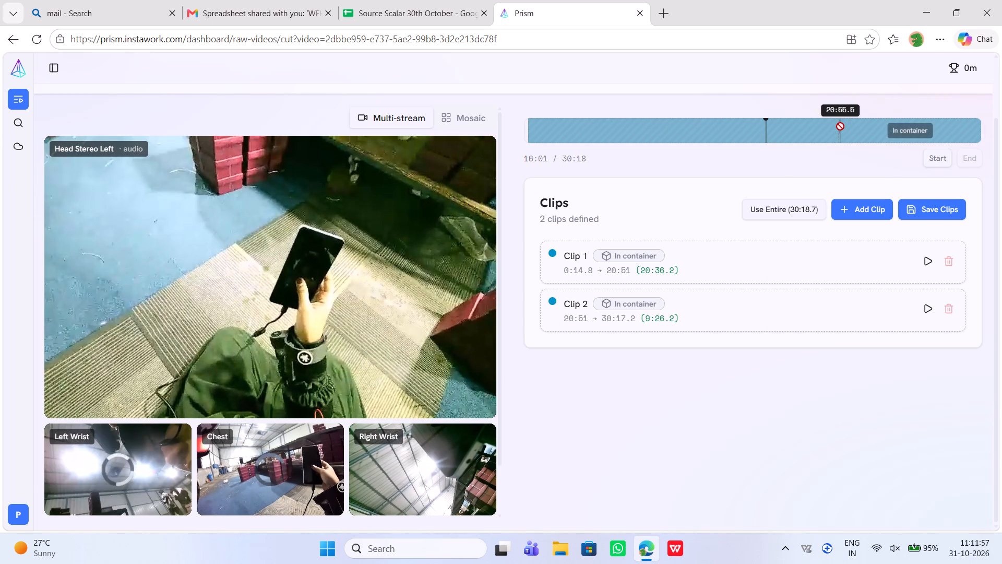
click(848, 154)
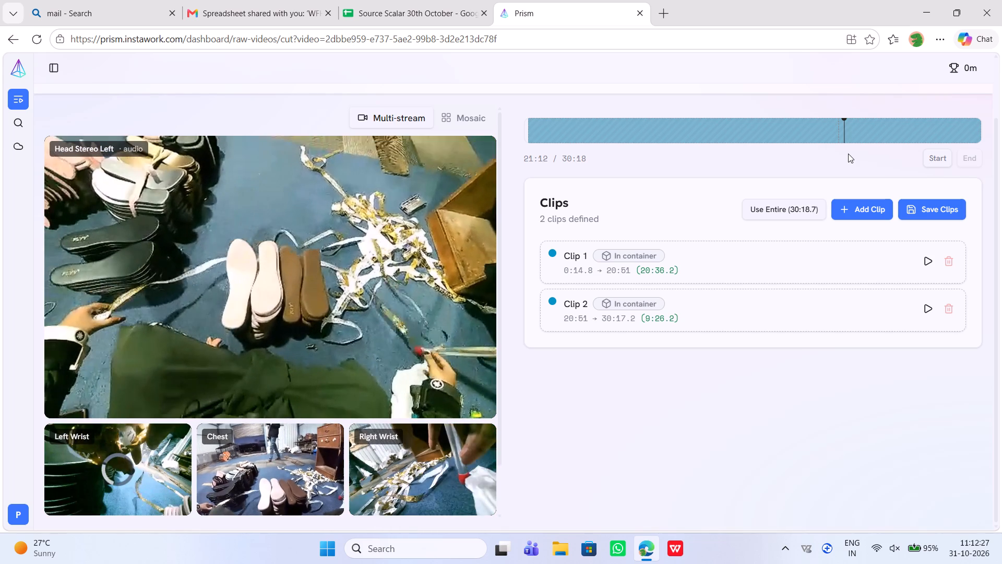
click(937, 134)
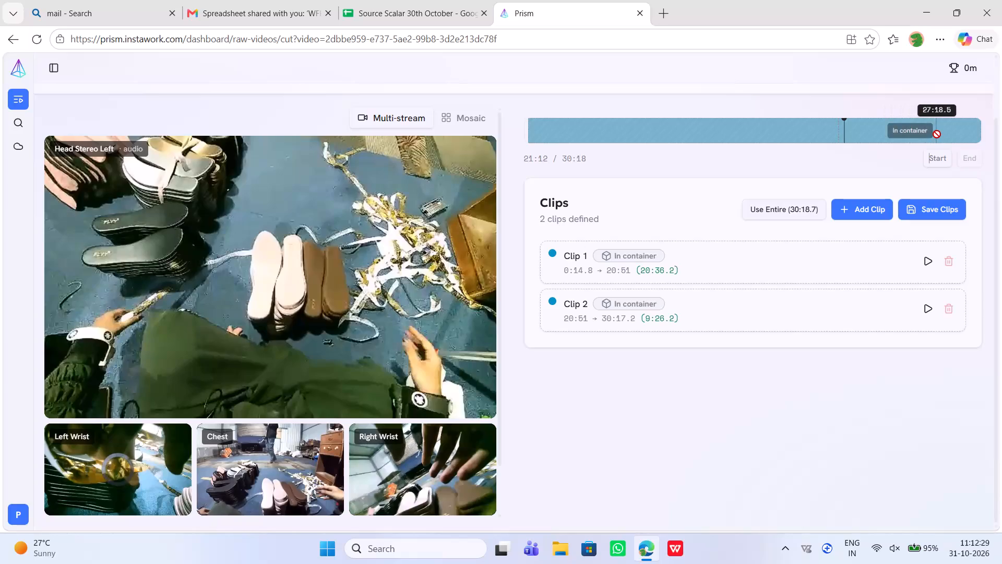
click(863, 166)
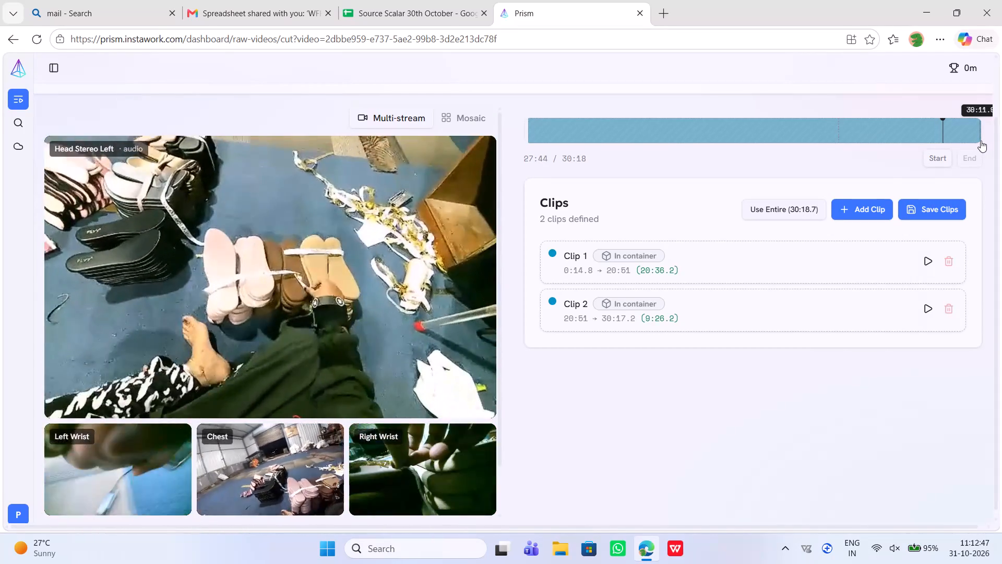
click(981, 140)
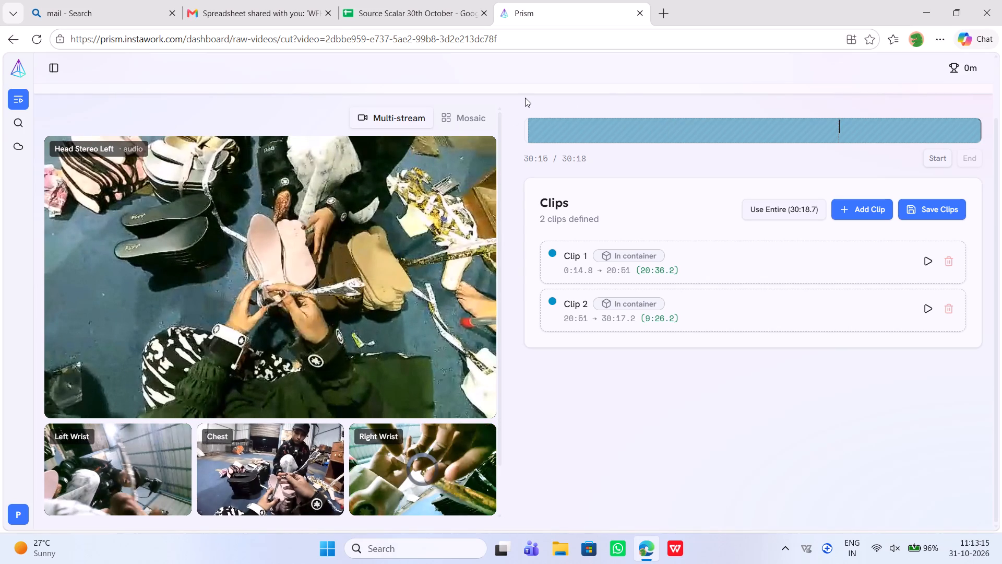
scroll(525, 98, down, 1)
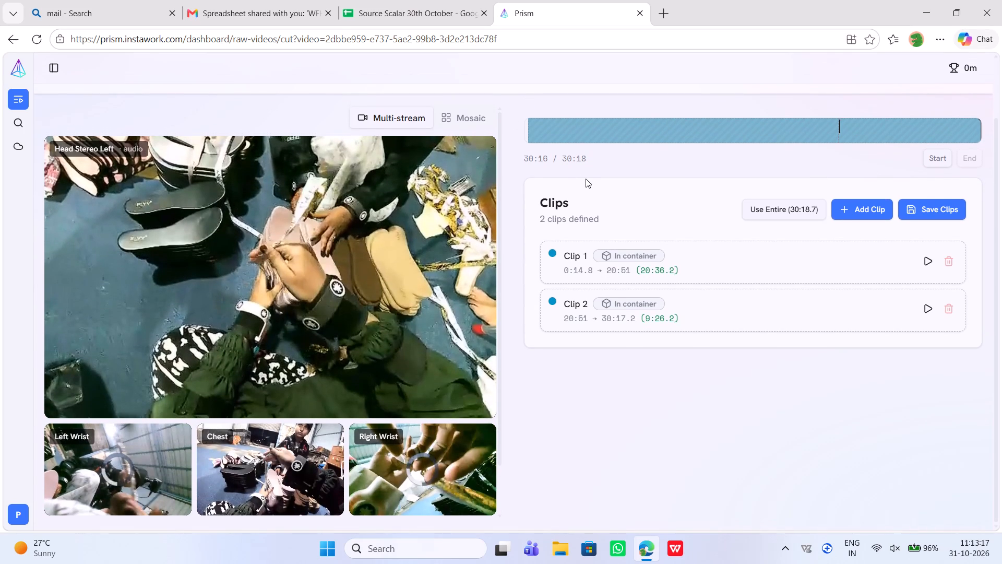
click(577, 405)
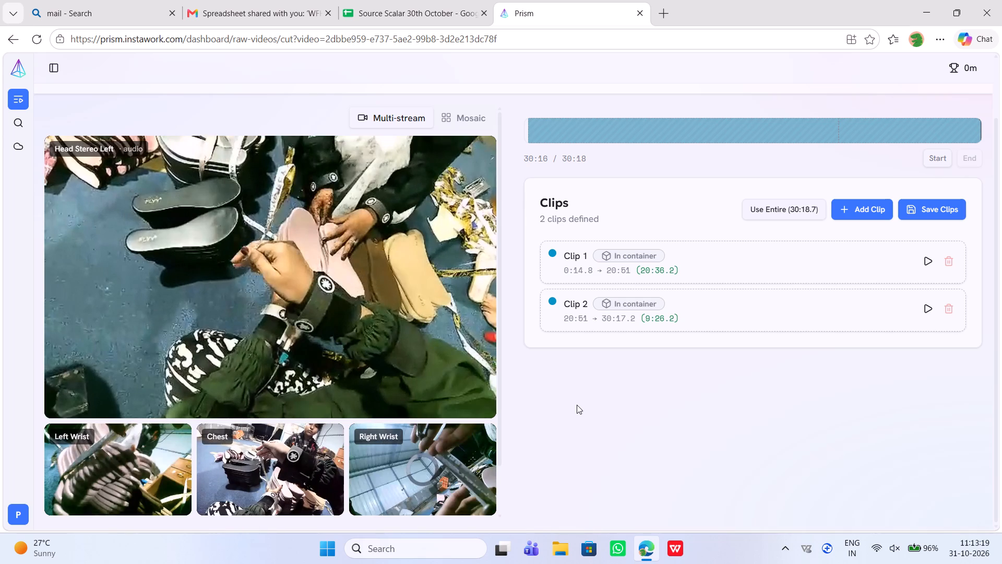
scroll(474, 347, down, 1)
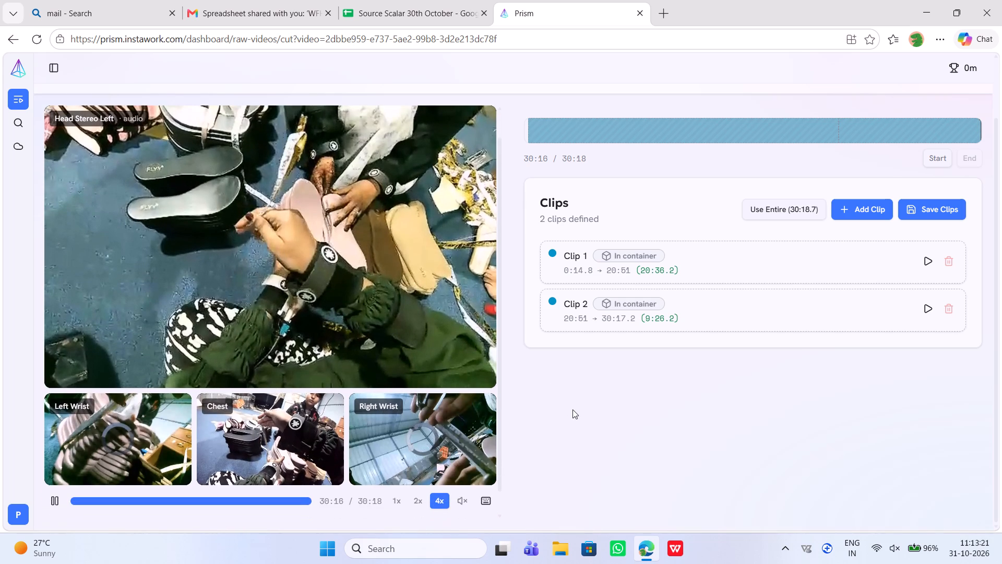
click(572, 409)
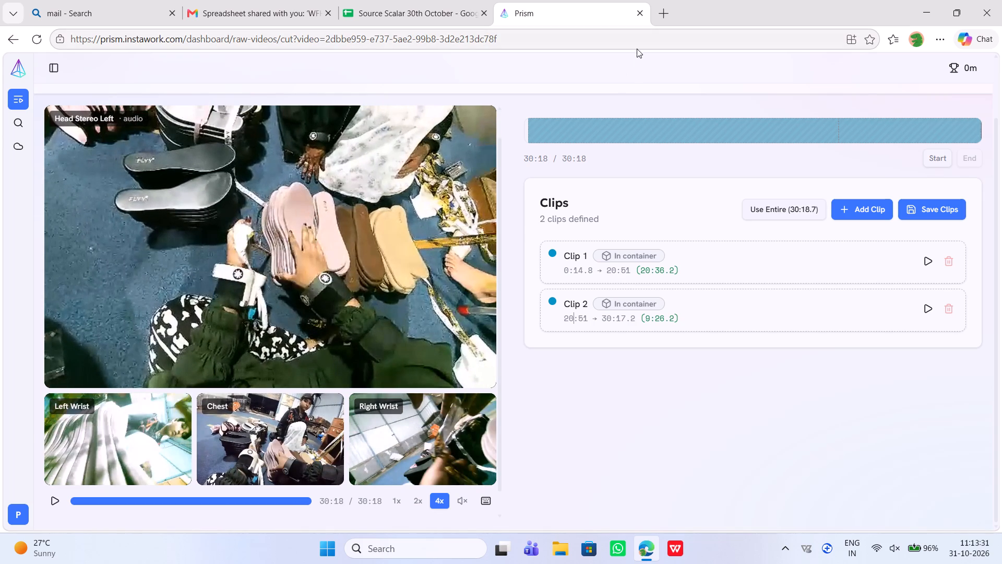
Close the video and record row 2487's review: Reject in AB, Hands out of frame in AY, NO in BA and "task invalid" in BB.
click(642, 14)
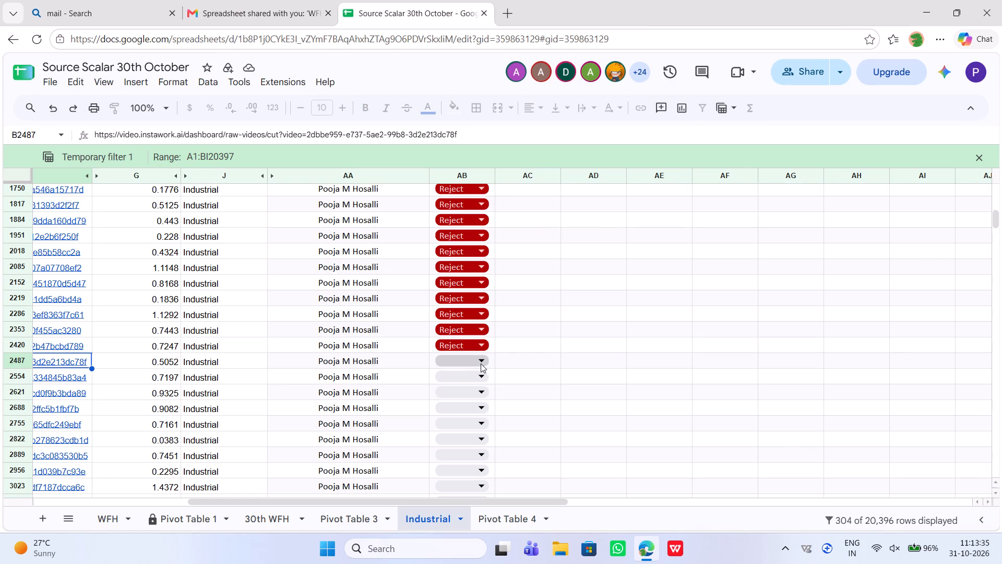
click(482, 363)
drag(496, 414, 629, 400)
scroll(629, 400, left, 4)
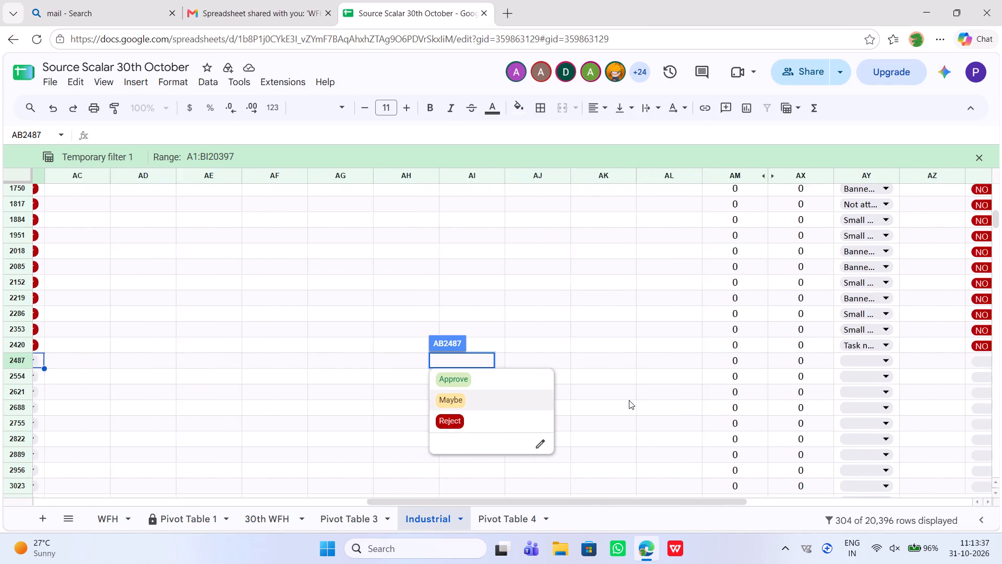
click(516, 419)
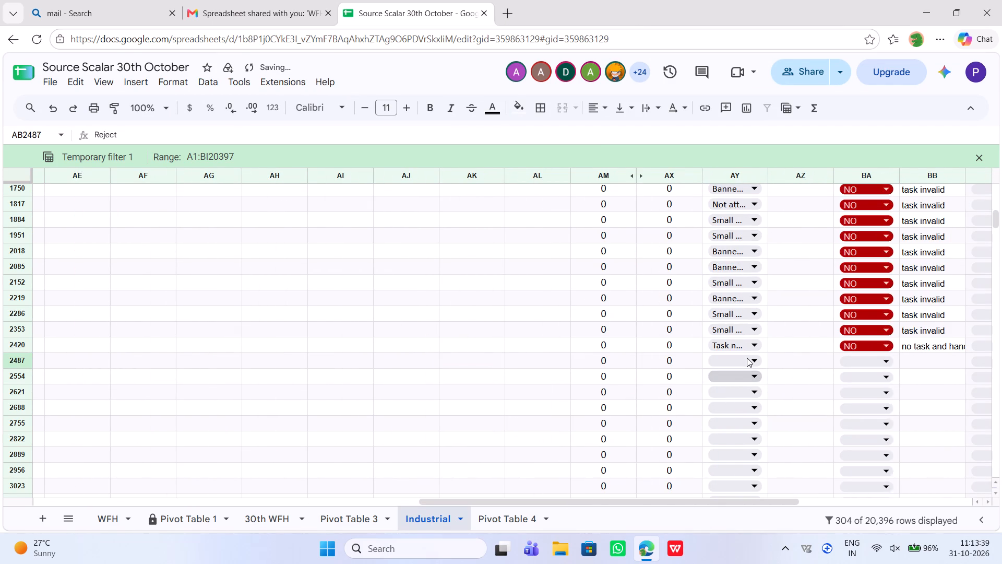
click(747, 358)
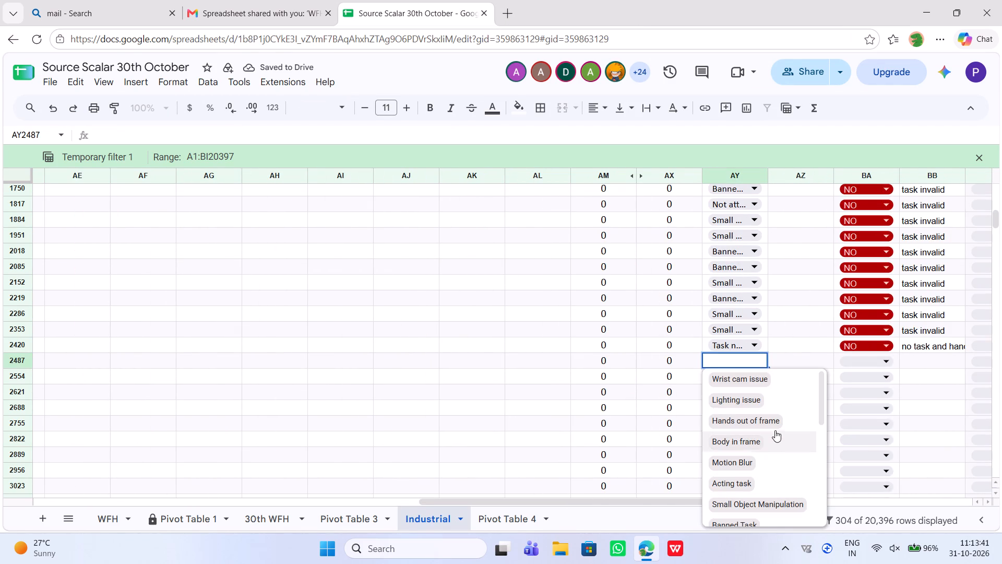
click(776, 422)
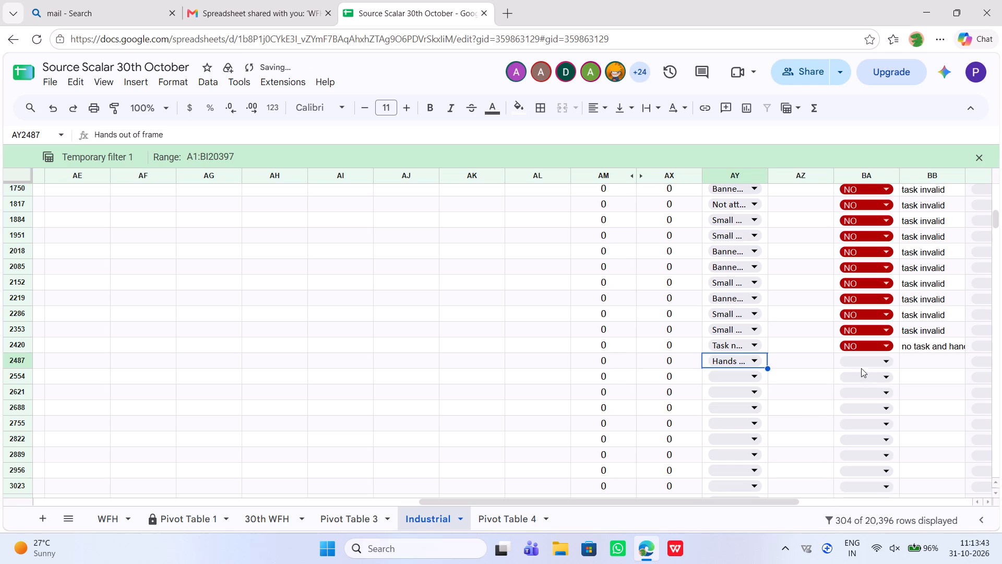
click(865, 362)
click(867, 396)
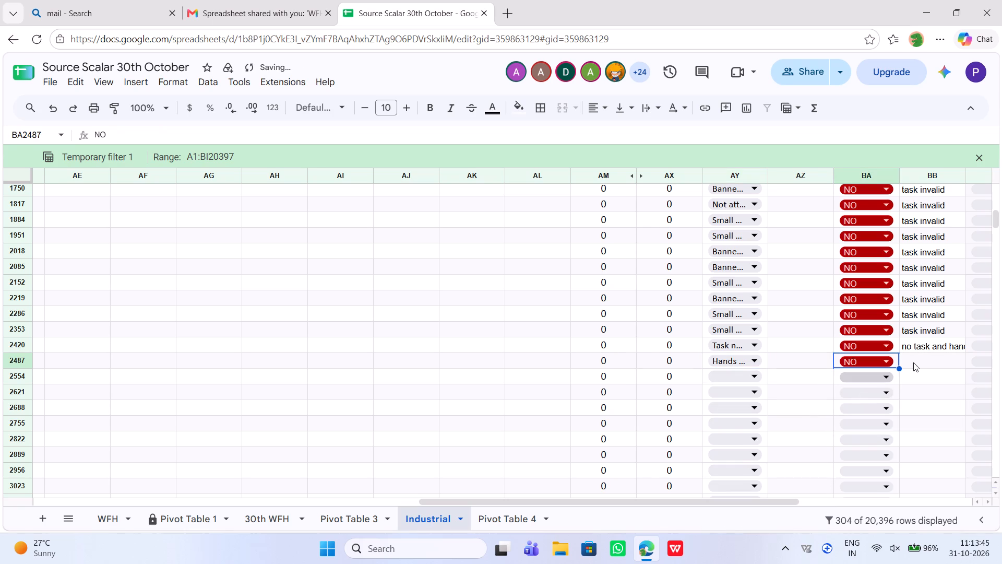
click(913, 362)
key(ctrl+v)
scroll(627, 399, right, 1)
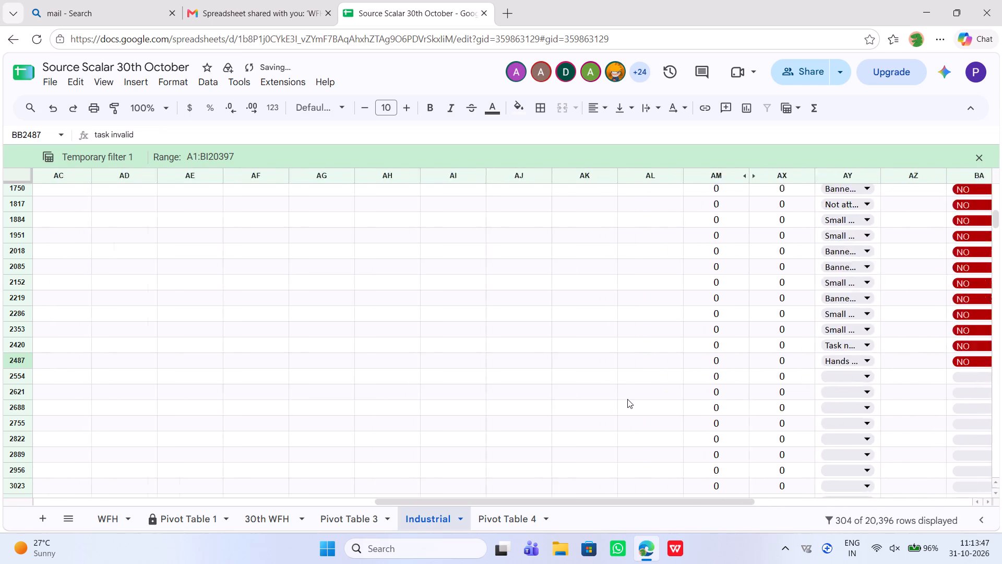
Check the reviewer's figures in row 78 of the Pivot Table 4 sheet and return to the pending rows in the Industrial sheet.
scroll(627, 399, right, 4)
scroll(627, 399, down, 1)
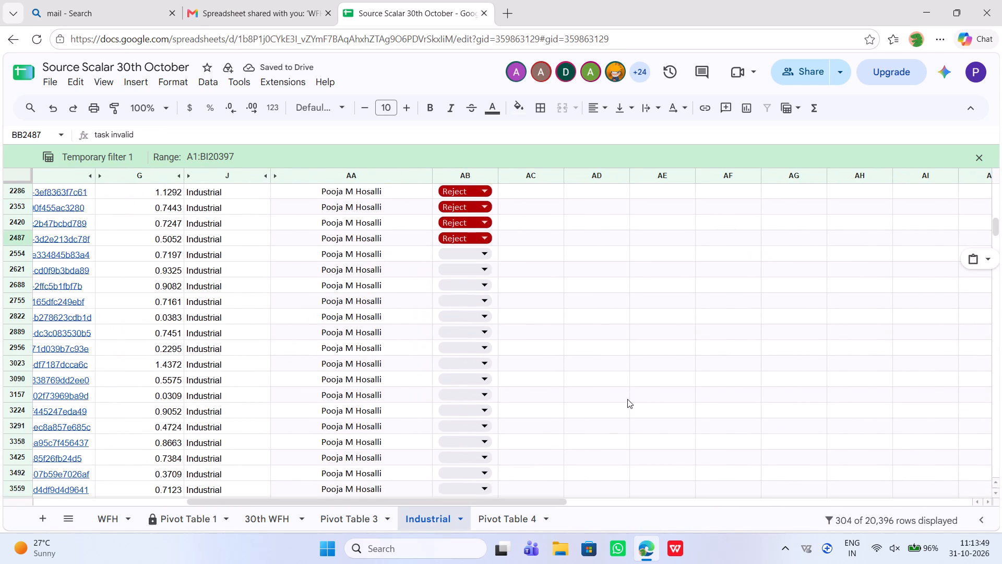
scroll(627, 399, down, 3)
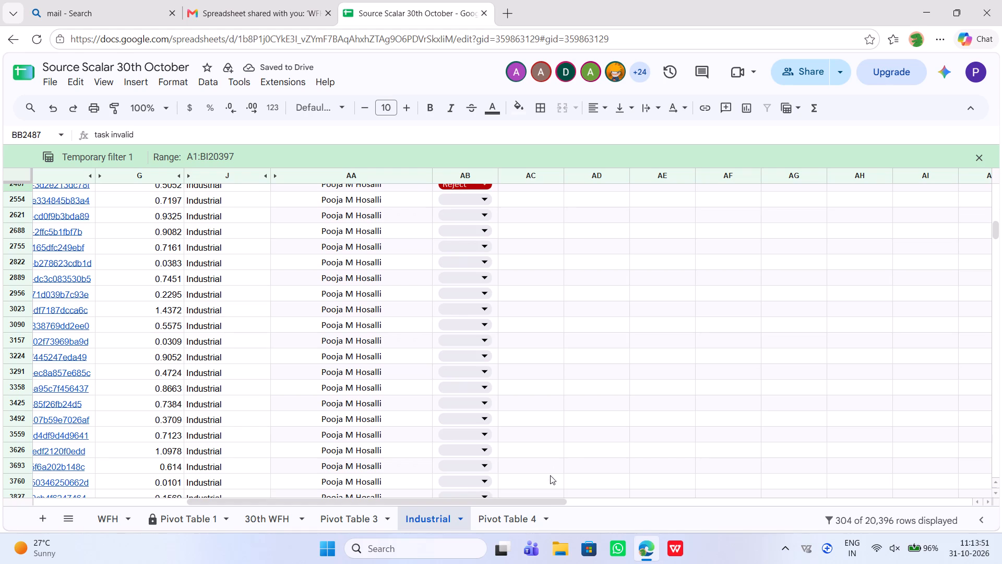
click(518, 522)
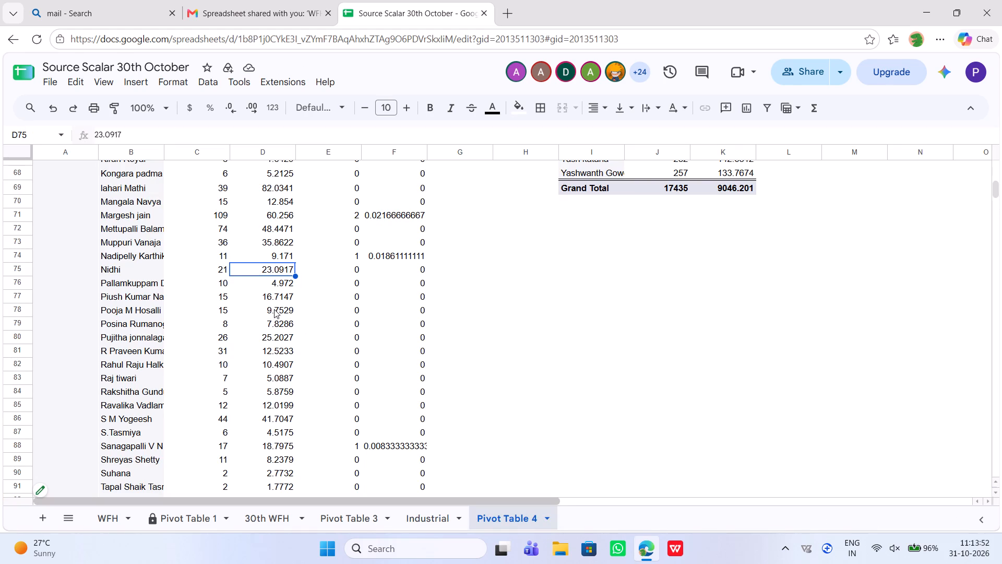
click(276, 305)
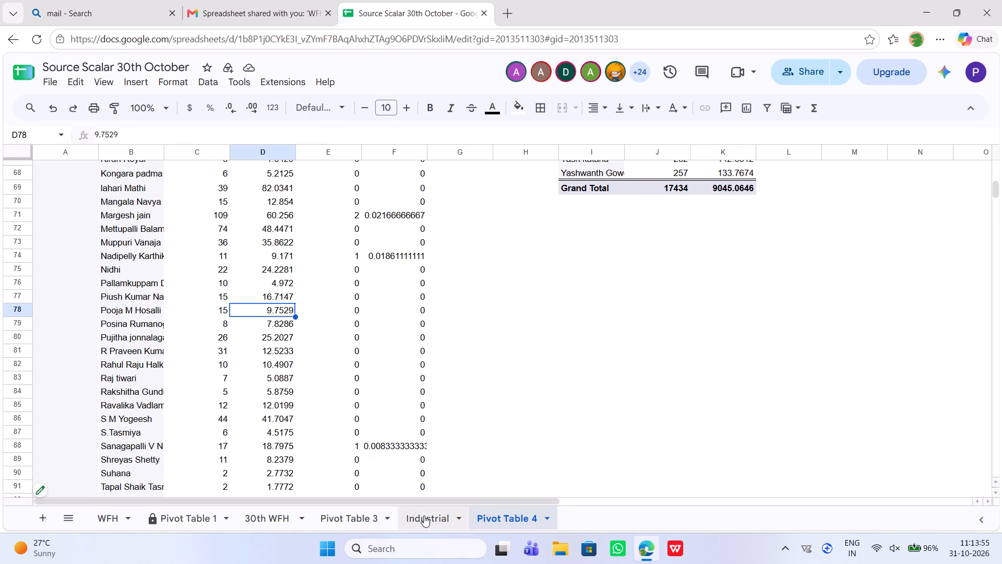
click(424, 515)
scroll(307, 267, down, 1)
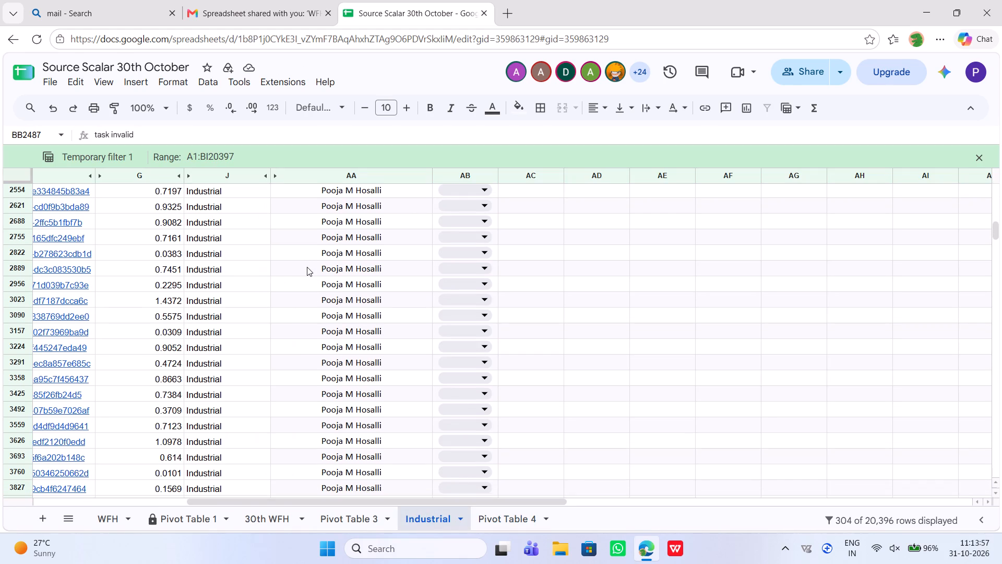
scroll(307, 267, down, 1)
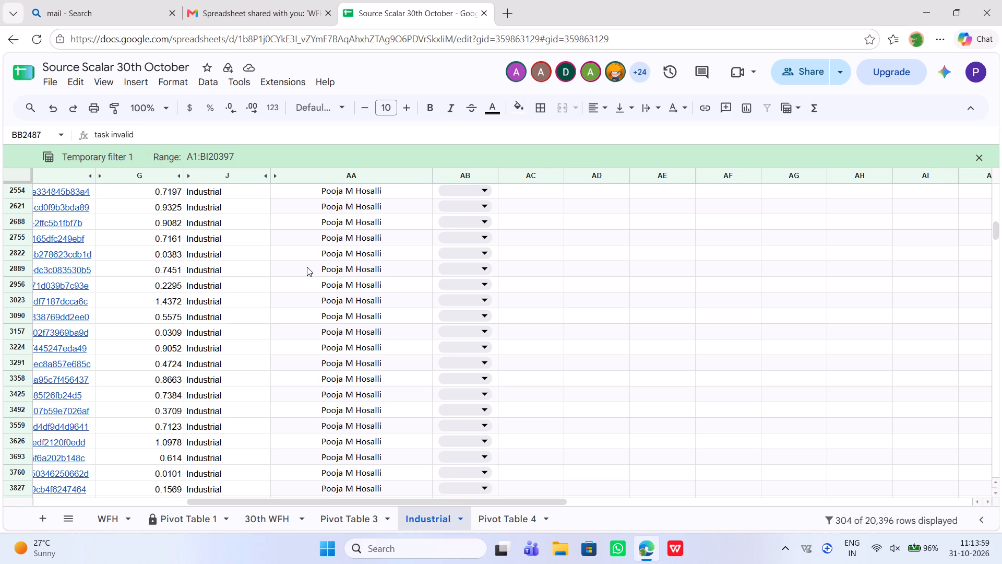